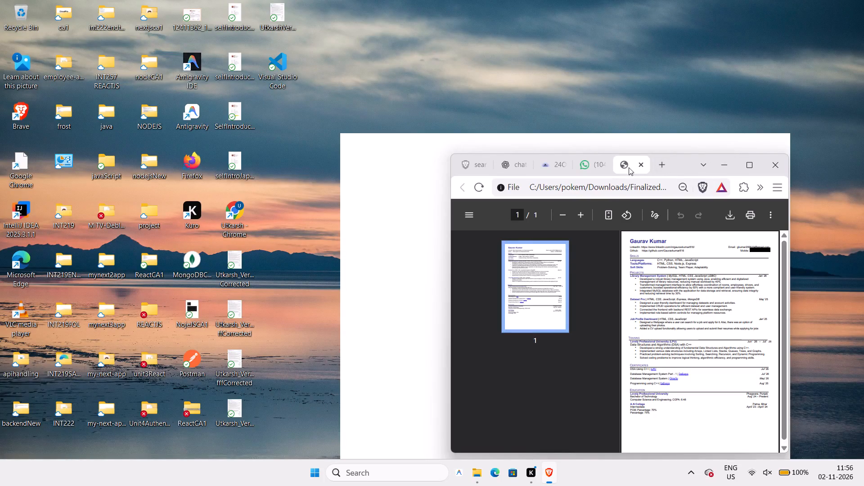
Open FinalizedCVGaurav from the Downloads folder in Microsoft Edge, just once, and read through the reference CV.
{"action": "left_click", "coordinate": [476, 475]}
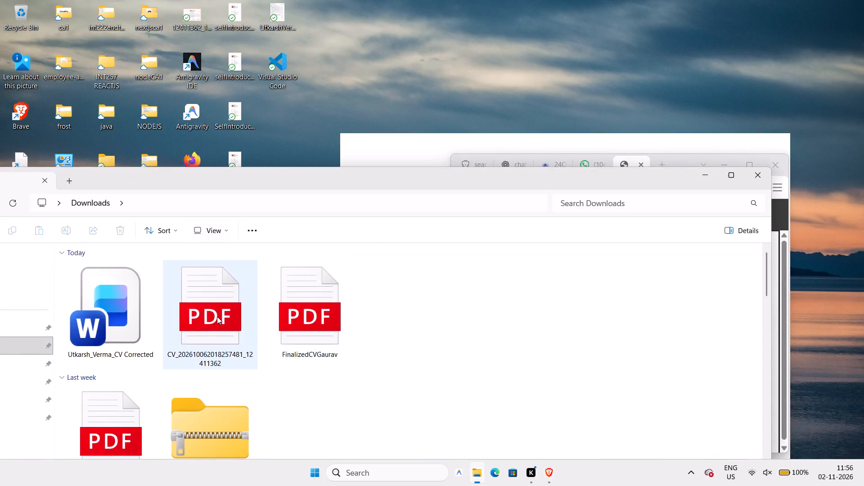
{"action": "left_click_drag", "start_coordinate": [337, 190], "coordinate": [352, 176]}
{"action": "left_click_drag", "start_coordinate": [352, 176], "coordinate": [548, 46]}
{"action": "left_click", "coordinate": [205, 206]}
{"action": "left_click", "coordinate": [186, 223]}
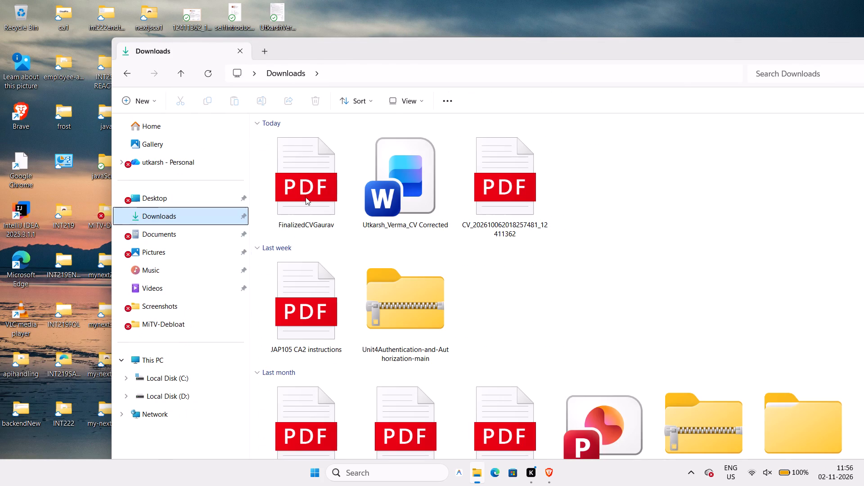
{"action": "double_click", "coordinate": [307, 184]}
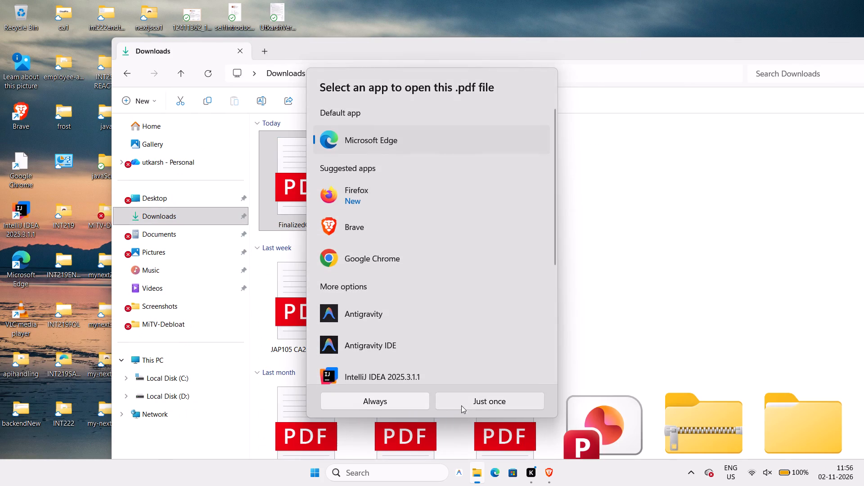
{"action": "left_click", "coordinate": [478, 400]}
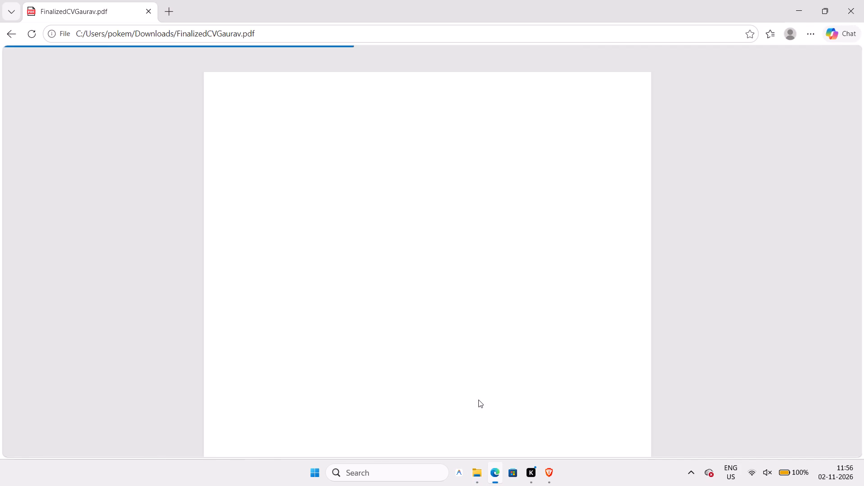
{"action": "scroll", "coordinate": [526, 348], "scroll_direction": "down", "scroll_amount": 2}
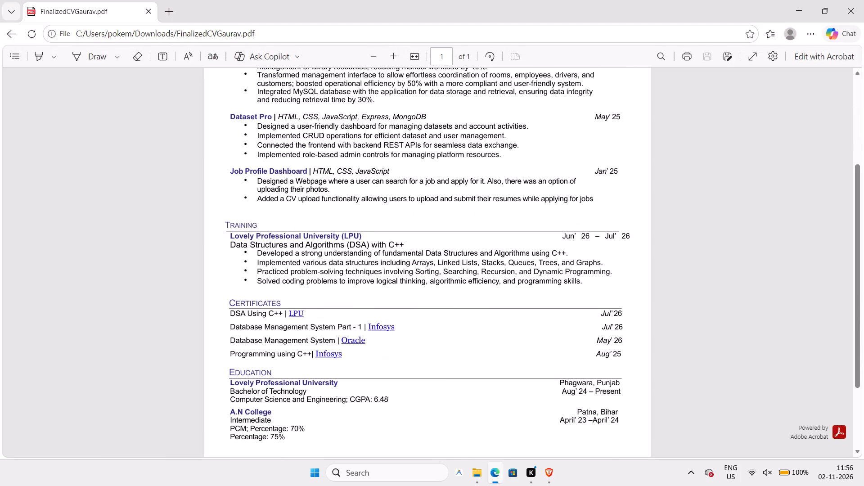
{"action": "scroll", "coordinate": [526, 348], "scroll_direction": "down", "scroll_amount": 2}
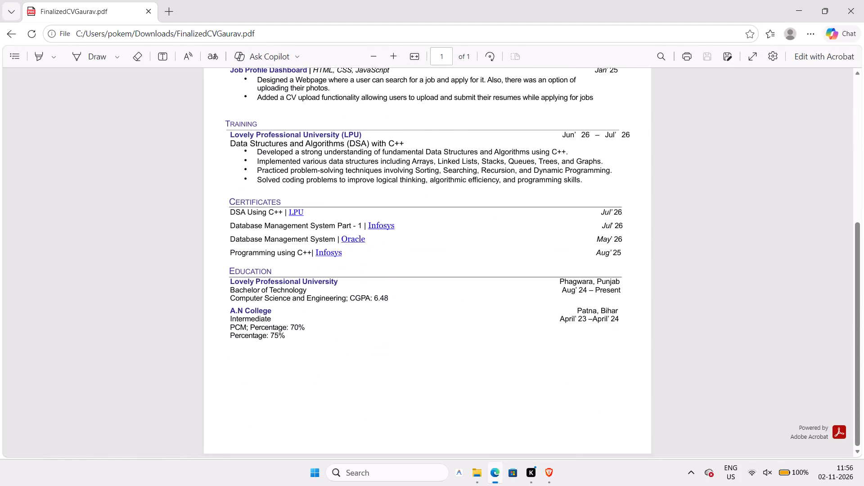
{"action": "scroll", "coordinate": [526, 348], "scroll_direction": "up", "scroll_amount": 2}
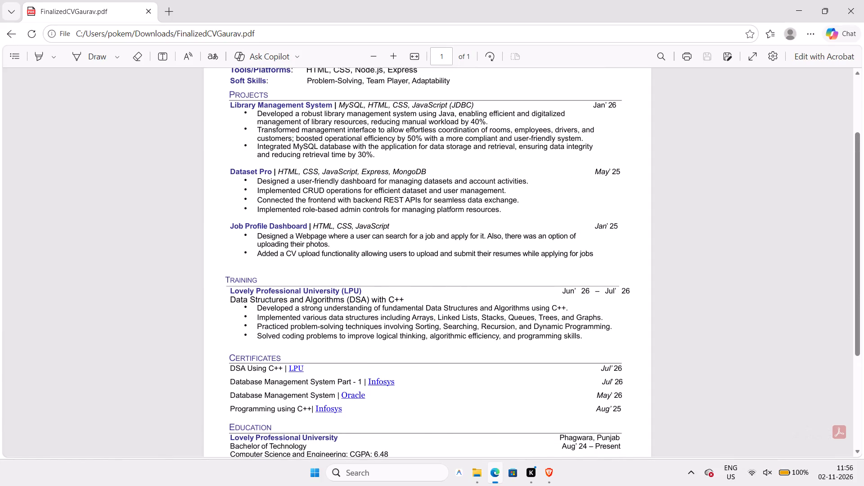
{"action": "scroll", "coordinate": [526, 348], "scroll_direction": "up", "scroll_amount": 2}
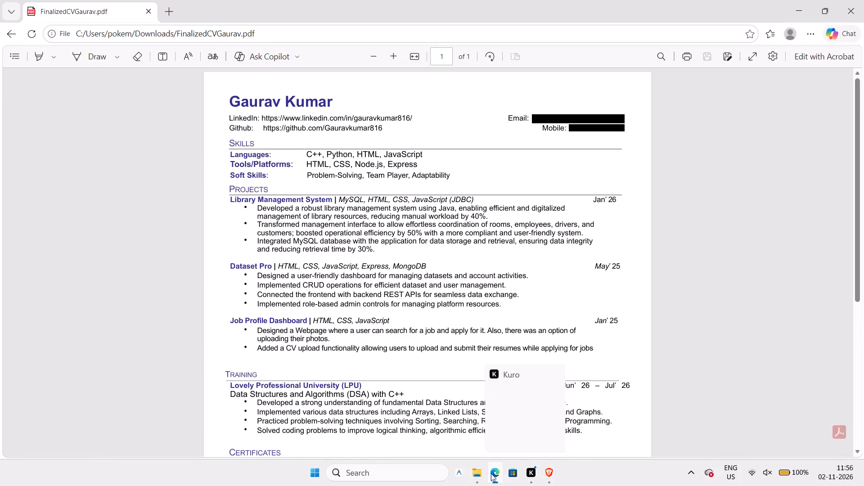
Switch to File Explorer and open the corrected CV Word document from the Downloads folder.
{"action": "left_click", "coordinate": [470, 475]}
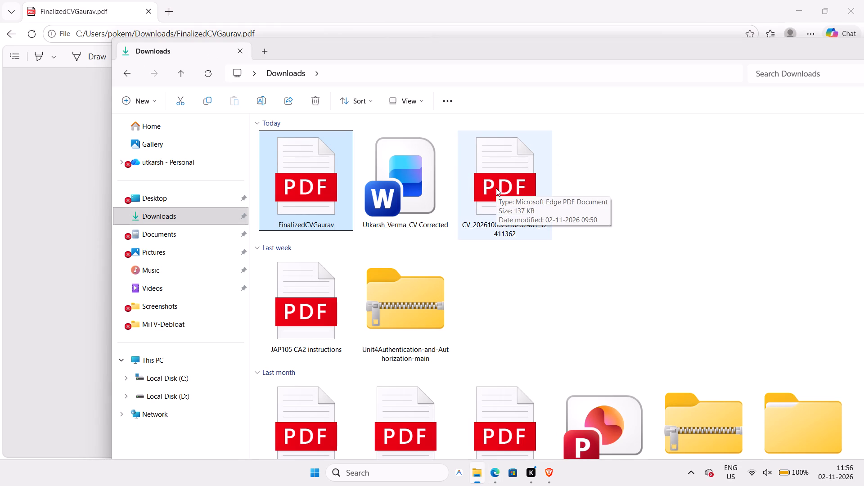
{"action": "double_click", "coordinate": [412, 185]}
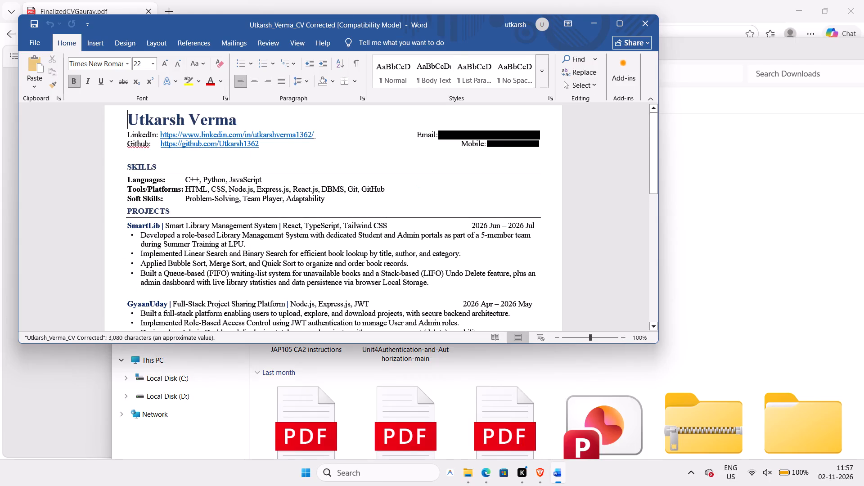
Arrange the Word CV and the Edge window with the reference PDF side by side in a half-and-half layout.
{"action": "left_click", "coordinate": [444, 27]}
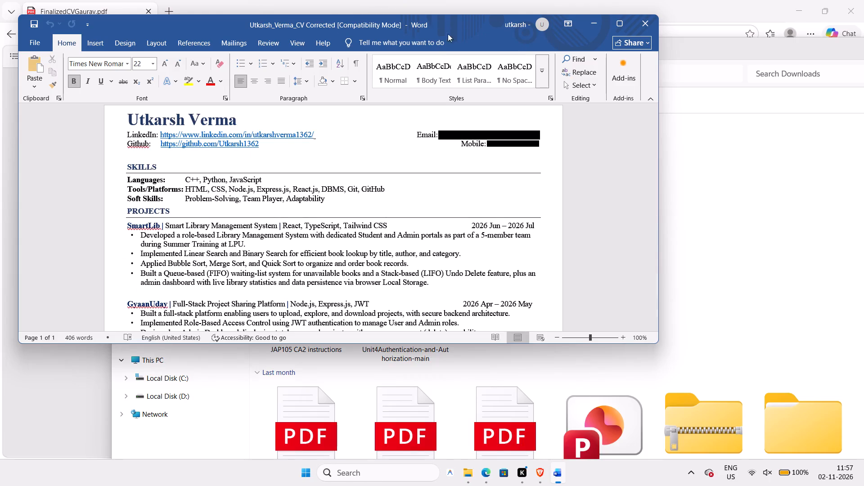
{"action": "left_click_drag", "start_coordinate": [459, 18], "coordinate": [437, 0]}
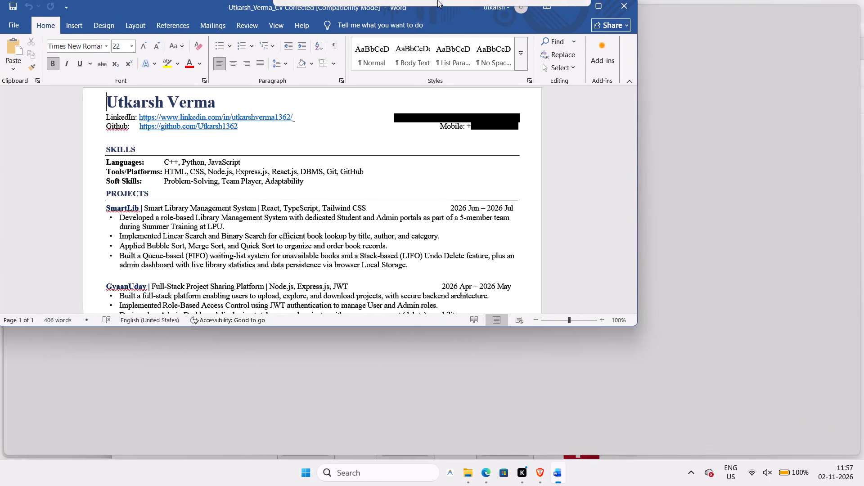
{"action": "left_click_drag", "start_coordinate": [437, 0], "coordinate": [353, 29]}
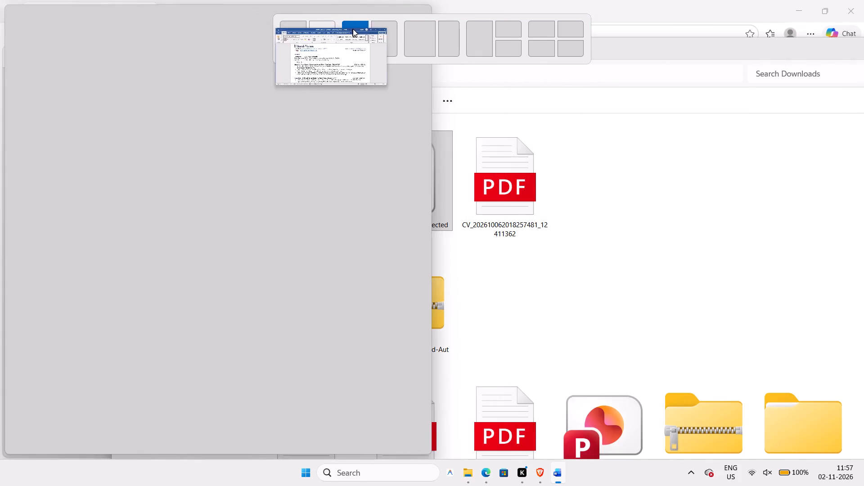
{"action": "left_click_drag", "start_coordinate": [353, 29], "coordinate": [355, 30]}
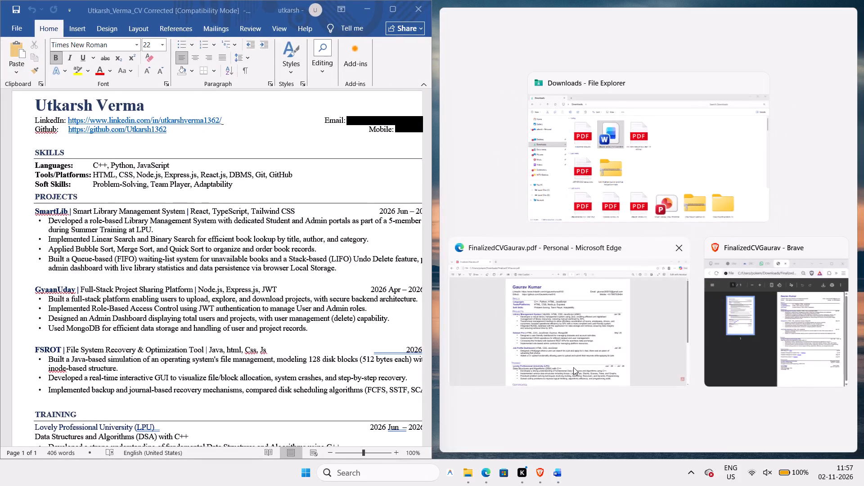
{"action": "left_click", "coordinate": [573, 323]}
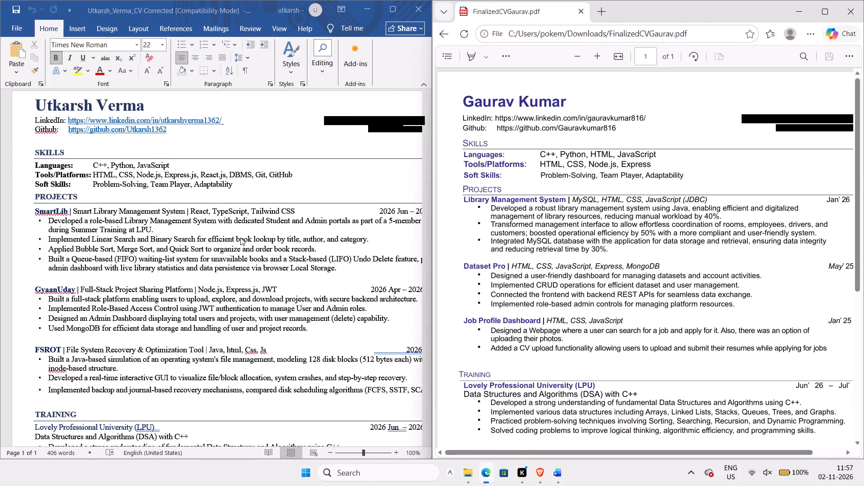
In the Word CV, delete the year before Jun in the SmartLib project's start date and add an apostrophe after Jun.
{"action": "scroll", "coordinate": [550, 238], "scroll_direction": "left", "scroll_amount": 1}
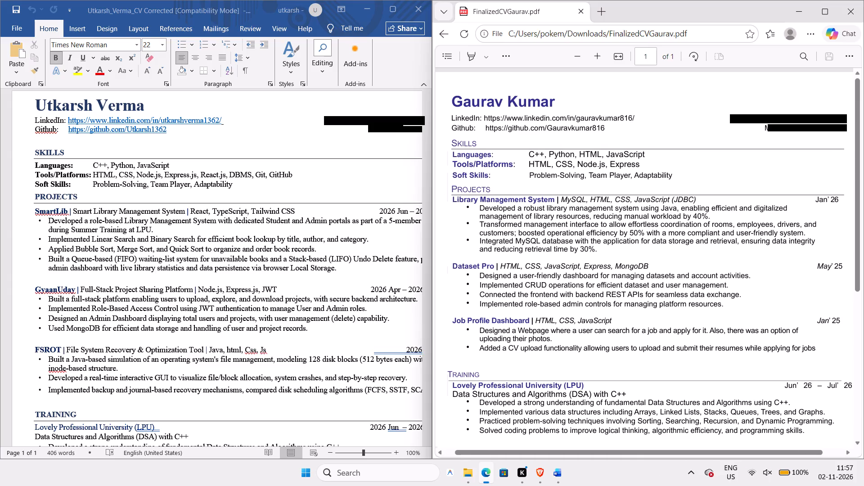
{"action": "scroll", "coordinate": [550, 238], "scroll_direction": "left", "scroll_amount": 1}
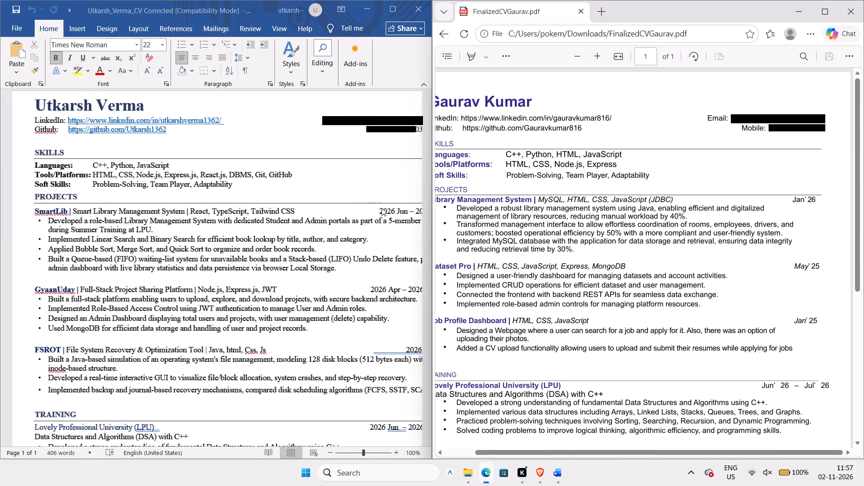
{"action": "scroll", "coordinate": [382, 208], "scroll_direction": "left", "scroll_amount": 1}
{"action": "scroll", "coordinate": [340, 207], "scroll_direction": "up", "scroll_amount": 6, "text": "ctrl"}
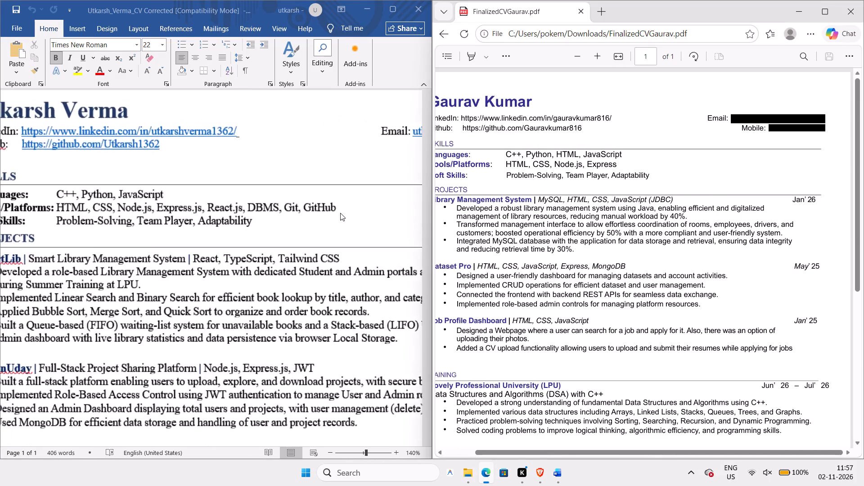
{"action": "scroll", "coordinate": [342, 219], "scroll_direction": "left", "scroll_amount": 7}
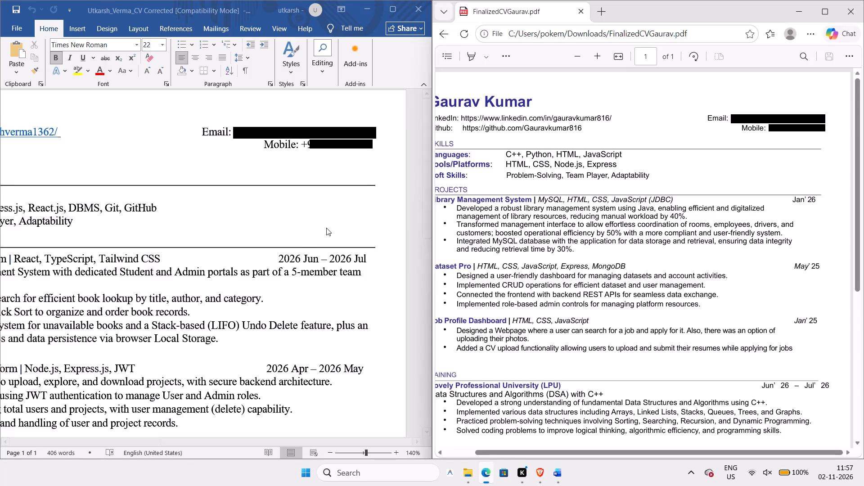
{"action": "left_click", "coordinate": [299, 259]}
{"action": "left_click", "coordinate": [302, 256]}
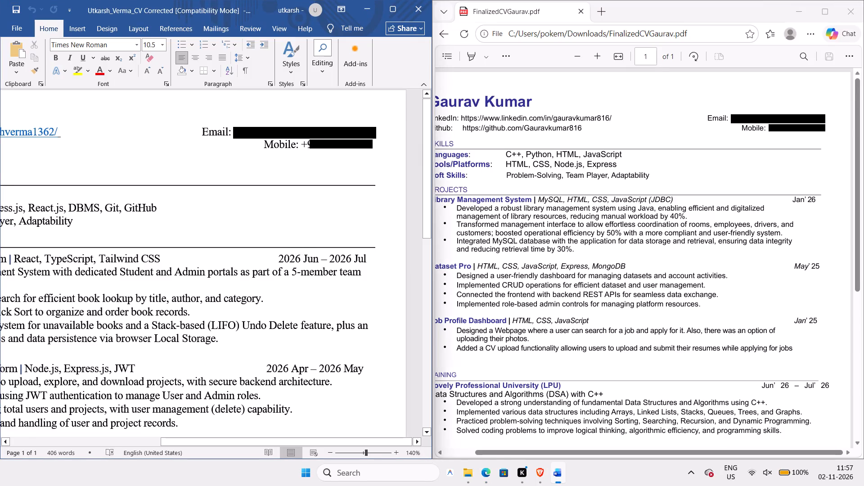
{"action": "key", "text": "BackSpace"}
{"action": "key", "text": "BackSpace"}
{"action": "key", "text": "BackSpace"}
{"action": "key", "text": "BackSpace"}
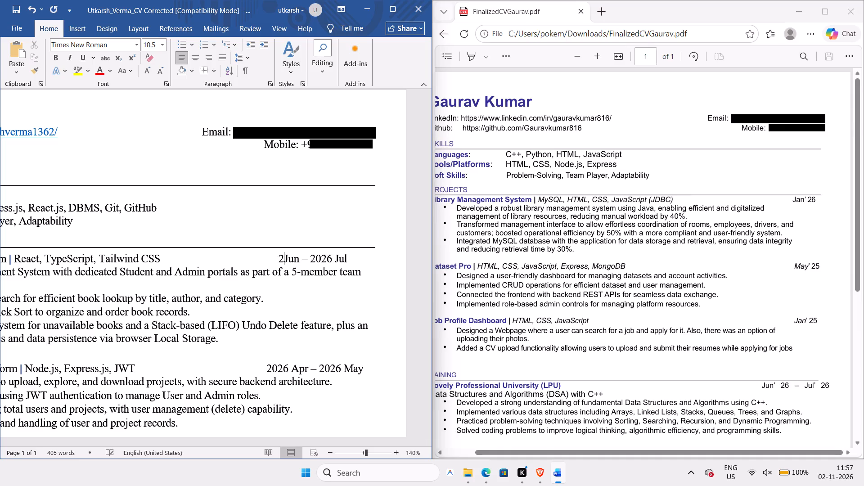
{"action": "key", "text": "BackSpace"}
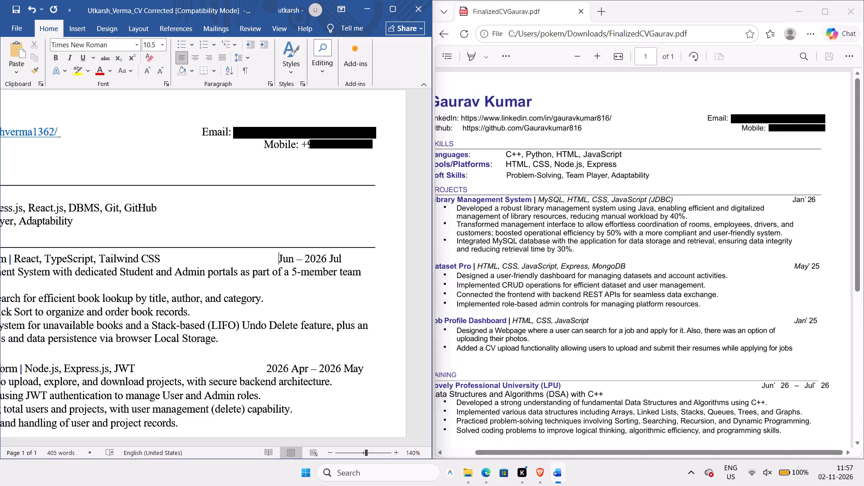
{"action": "left_click", "coordinate": [293, 260]}
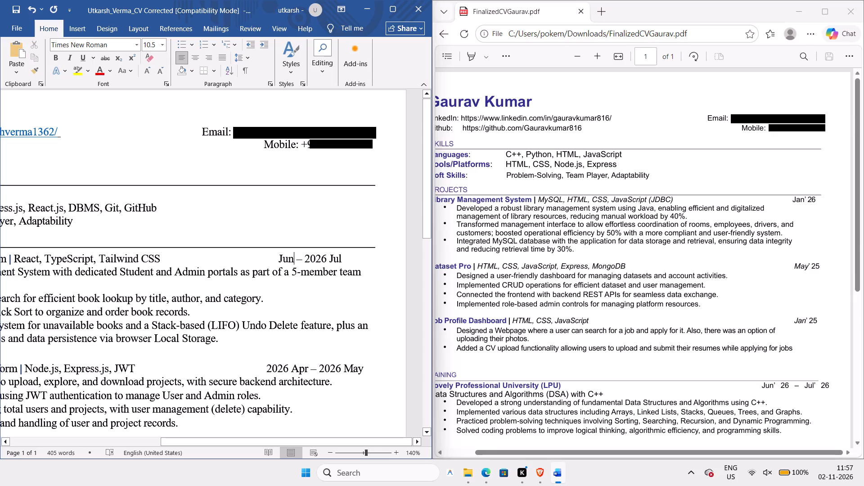
{"action": "key", "text": "comma"}
{"action": "key", "text": "BackSpace"}
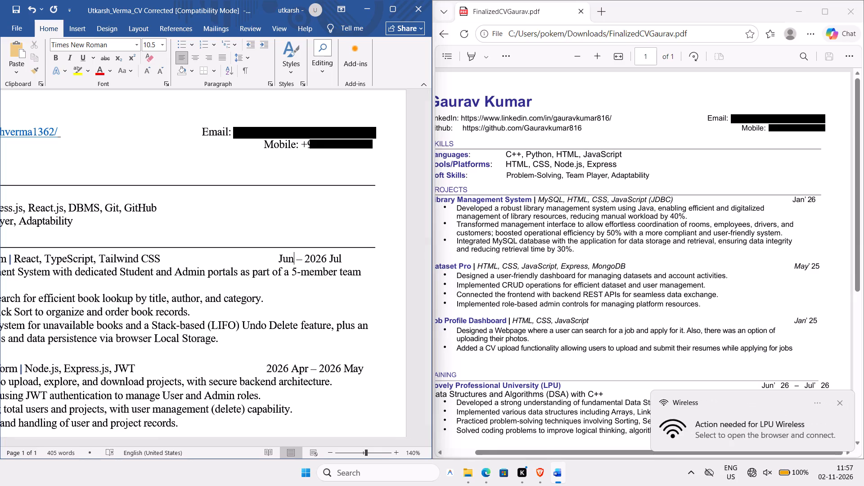
{"action": "key", "text": "apostrophe"}
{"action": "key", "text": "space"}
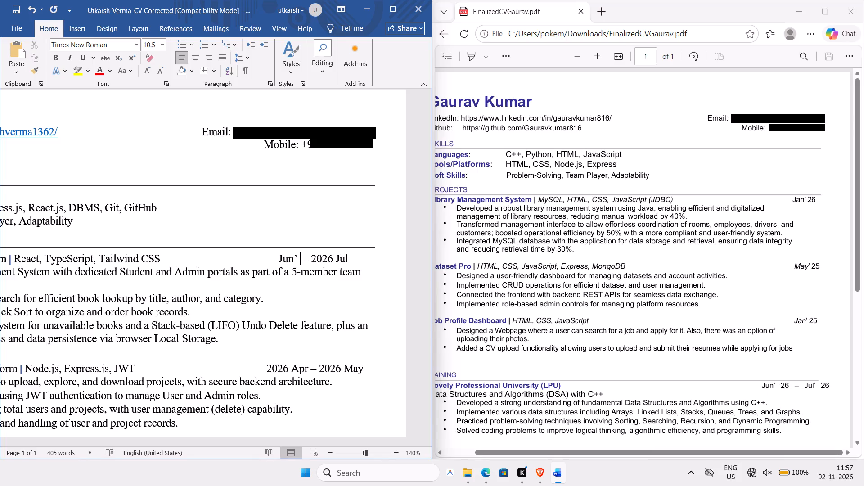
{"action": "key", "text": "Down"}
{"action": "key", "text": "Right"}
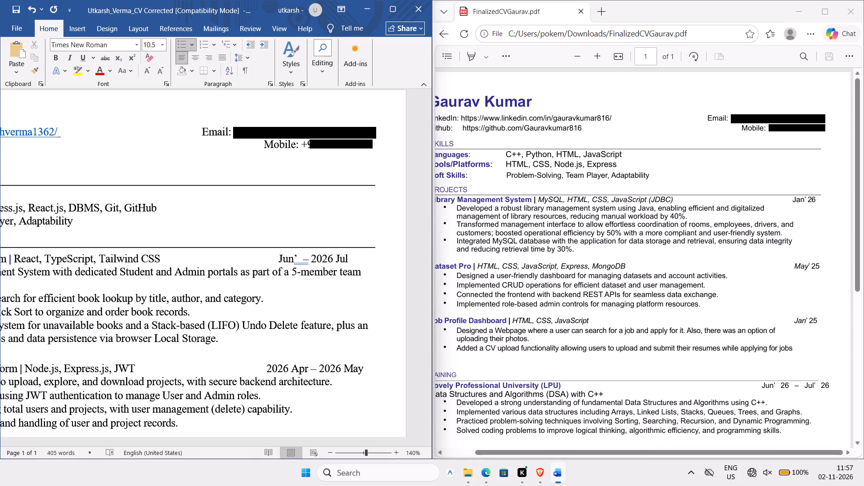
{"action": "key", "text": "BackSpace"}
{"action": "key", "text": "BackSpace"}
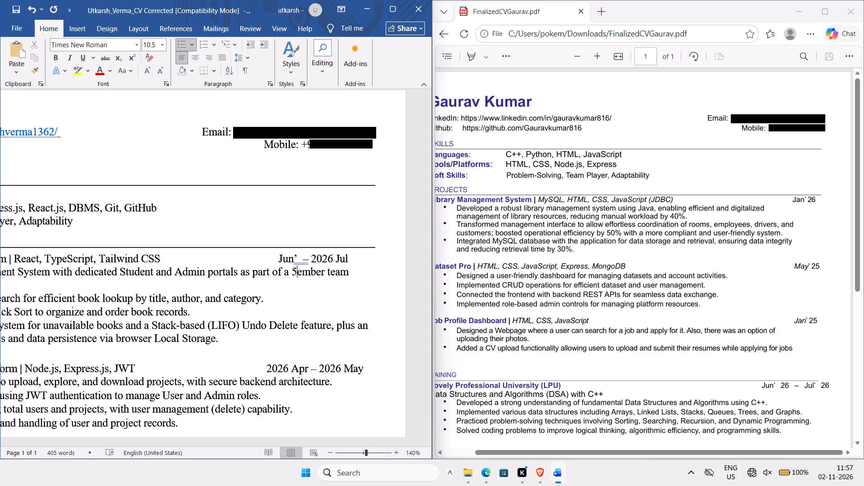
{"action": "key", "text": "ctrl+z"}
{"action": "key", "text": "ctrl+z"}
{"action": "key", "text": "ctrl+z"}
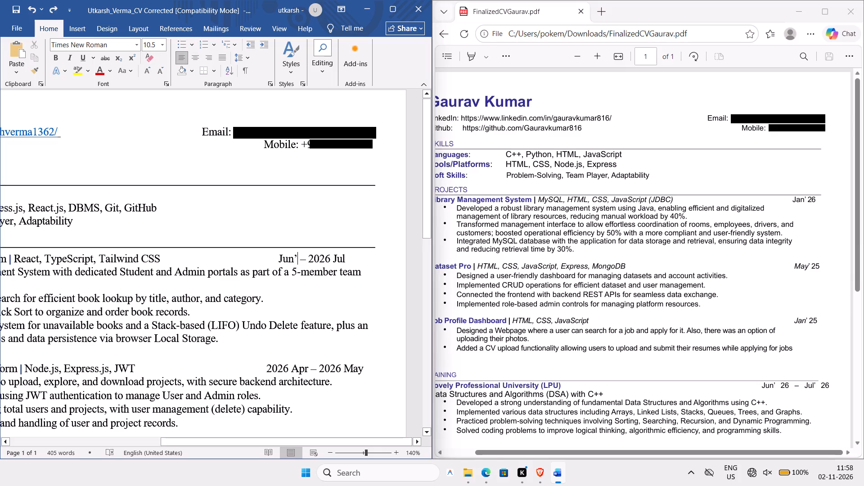
Complete the SmartLib project's start date as Jun' 26, with a space after the apostrophe.
{"action": "type", "text": "26"}
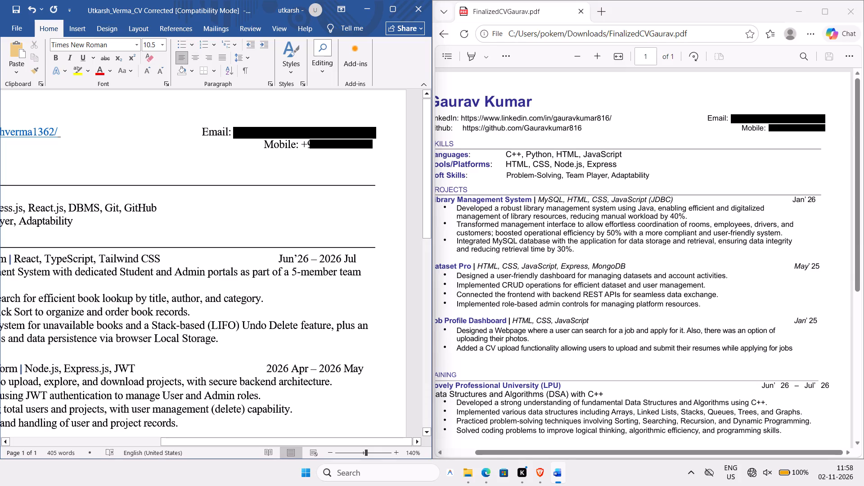
{"action": "left_click", "coordinate": [299, 260]}
{"action": "key", "text": "space"}
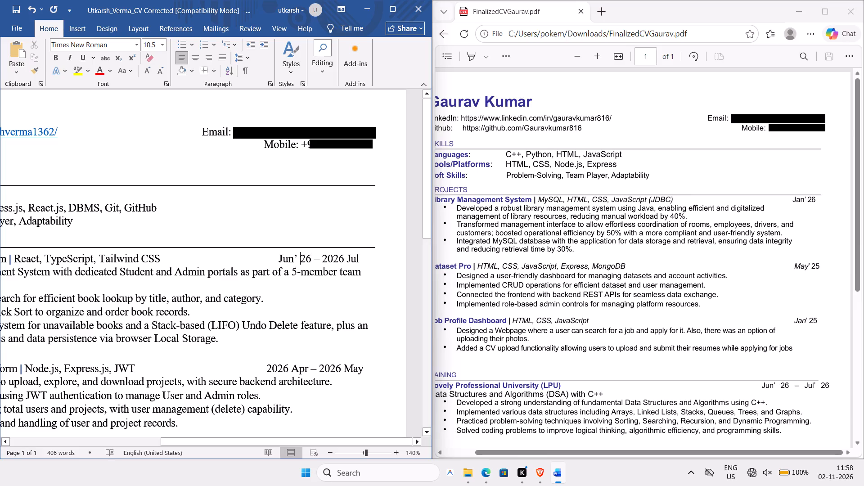
Rewrite the SmartLib project's end date as Jul' 26, removing the four-digit year before the month.
{"action": "left_click", "coordinate": [344, 258]}
{"action": "key", "text": "BackSpace"}
{"action": "key", "text": "BackSpace"}
{"action": "key", "text": "BackSpace"}
{"action": "key", "text": "BackSpace"}
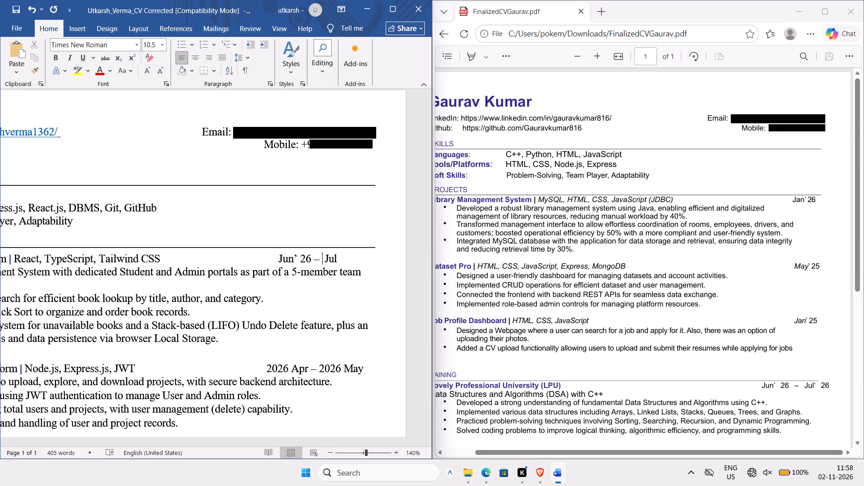
{"action": "left_click", "coordinate": [343, 258]}
{"action": "key", "text": "space"}
{"action": "key", "text": "BackSpace"}
{"action": "key", "text": "comma"}
{"action": "key", "text": "BackSpace"}
{"action": "key", "text": "apostrophe"}
{"action": "key", "text": "space"}
{"action": "type", "text": "26"}
Rewrite the start date of the Node.js, Express.js, JWT project as Apr' 26, removing the year before the month.
{"action": "scroll", "coordinate": [336, 285], "scroll_direction": "down", "scroll_amount": 3}
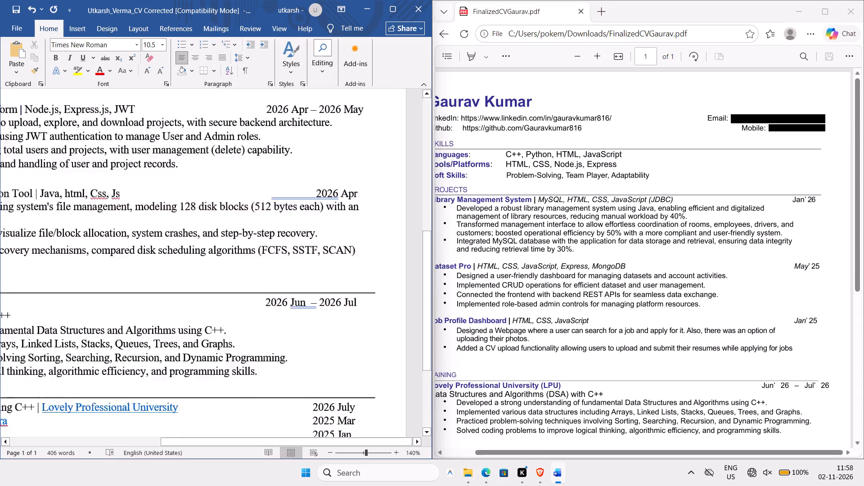
{"action": "scroll", "coordinate": [336, 285], "scroll_direction": "down", "scroll_amount": 2}
{"action": "scroll", "coordinate": [336, 285], "scroll_direction": "up", "scroll_amount": 1}
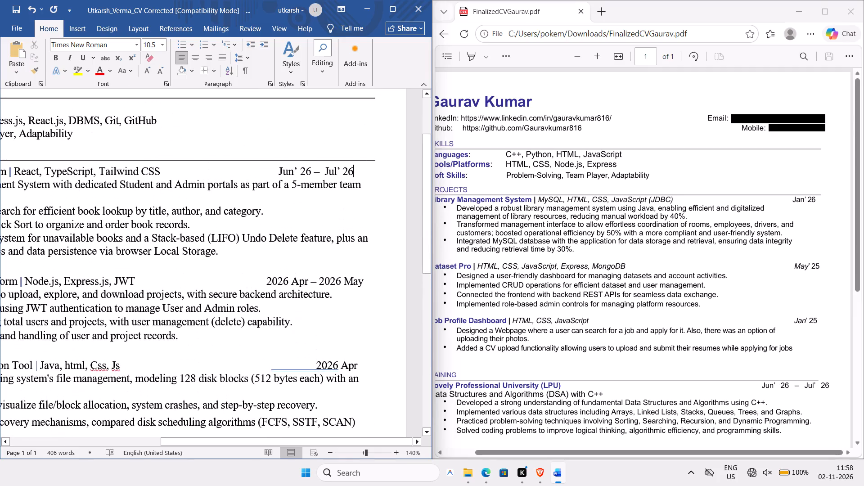
{"action": "left_click", "coordinate": [288, 281]}
{"action": "key", "text": "BackSpace"}
{"action": "key", "text": "BackSpace"}
{"action": "key", "text": "BackSpace"}
{"action": "key", "text": "BackSpace"}
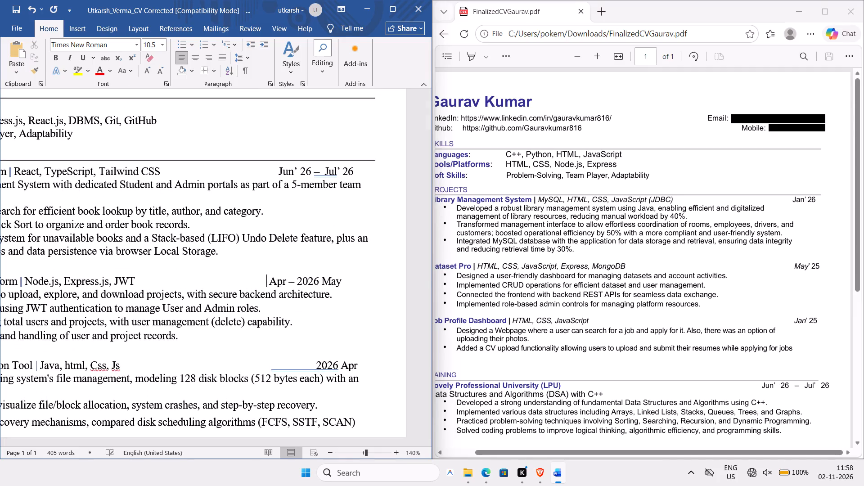
{"action": "left_click", "coordinate": [286, 279]}
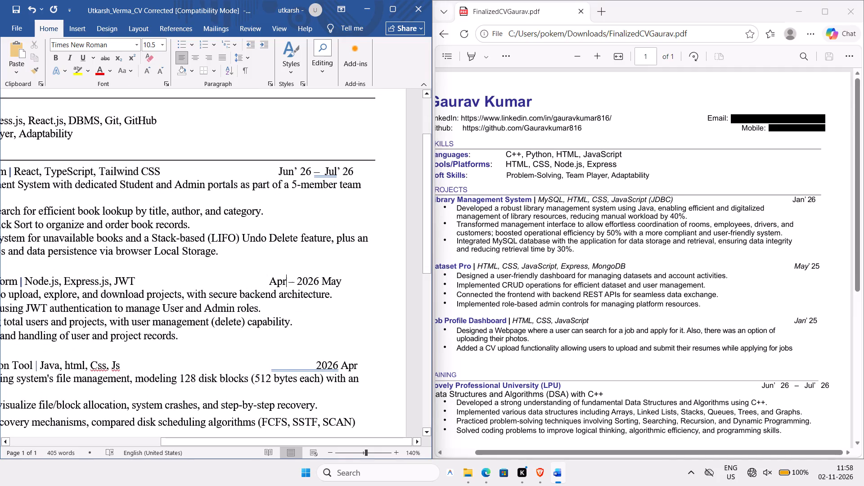
{"action": "key", "text": "space"}
{"action": "key", "text": "BackSpace"}
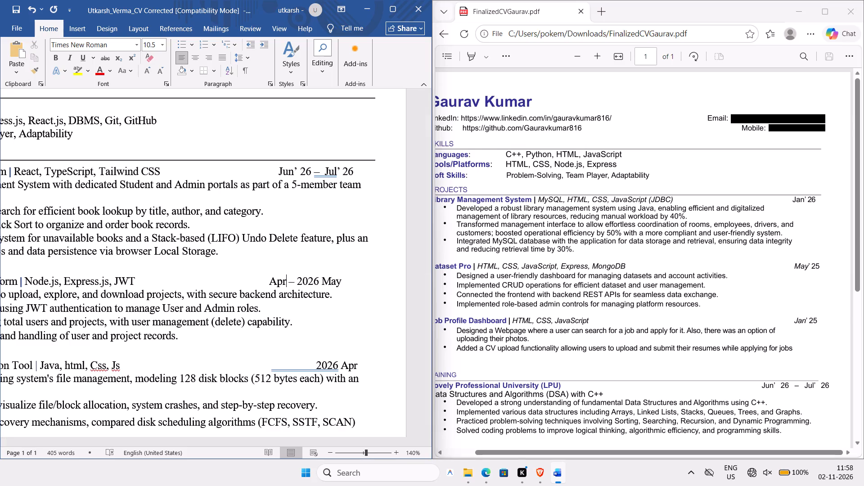
{"action": "key", "text": "apostrophe"}
{"action": "key", "text": "space"}
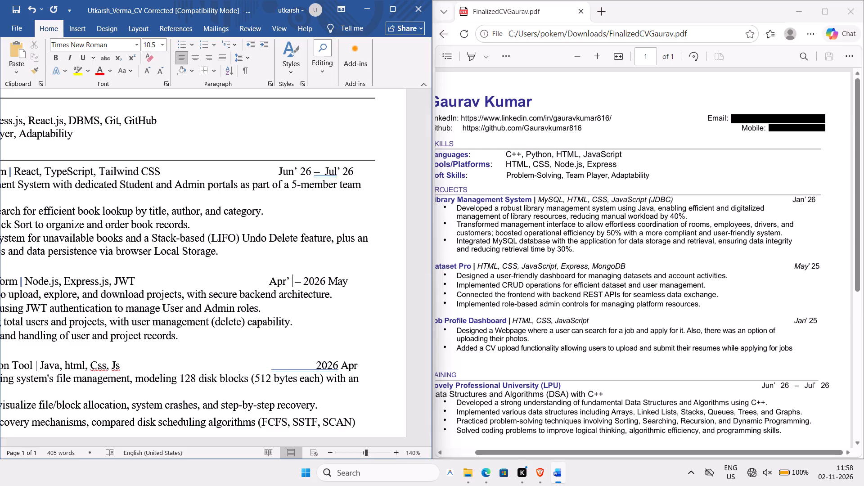
{"action": "type", "text": "26"}
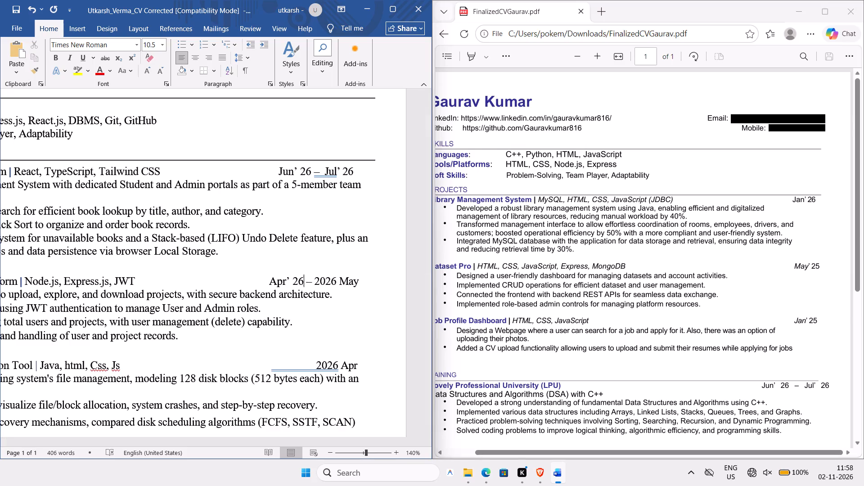
Add extra spaces around the dashes in the date ranges of the SmartLib and Node.js projects.
{"action": "key", "text": "space"}
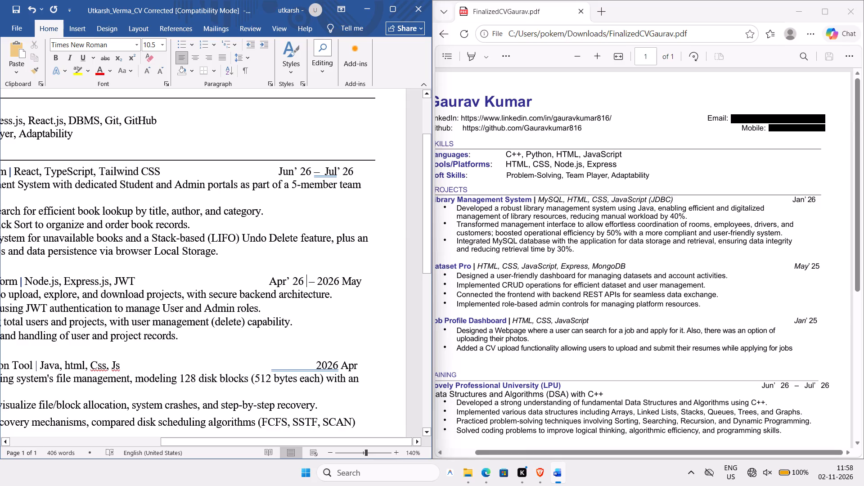
{"action": "left_click", "coordinate": [311, 170]}
{"action": "key", "text": "space"}
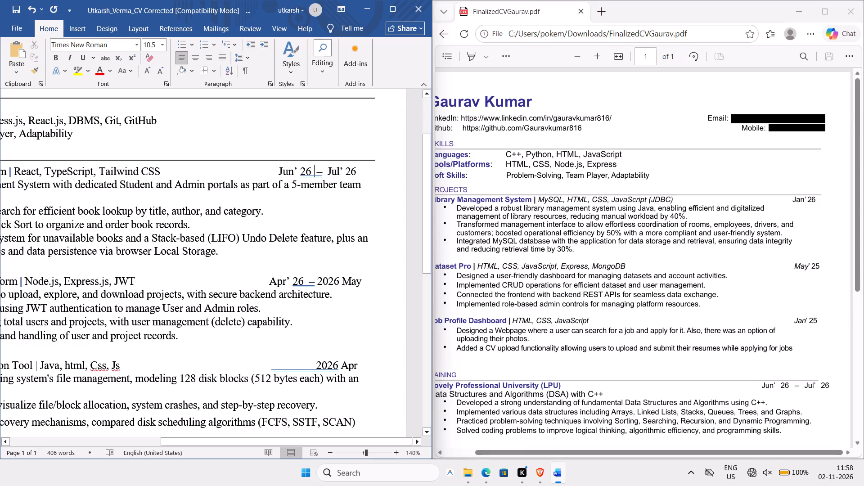
{"action": "left_click", "coordinate": [317, 277]}
{"action": "key", "text": "space"}
Rewrite the Node.js project's end date as May' 26, removing the year and the surplus space before the month.
{"action": "left_click", "coordinate": [341, 281]}
{"action": "key", "text": "BackSpace"}
{"action": "key", "text": "BackSpace"}
{"action": "key", "text": "BackSpace"}
{"action": "key", "text": "BackSpace"}
{"action": "key", "text": "BackSpace"}
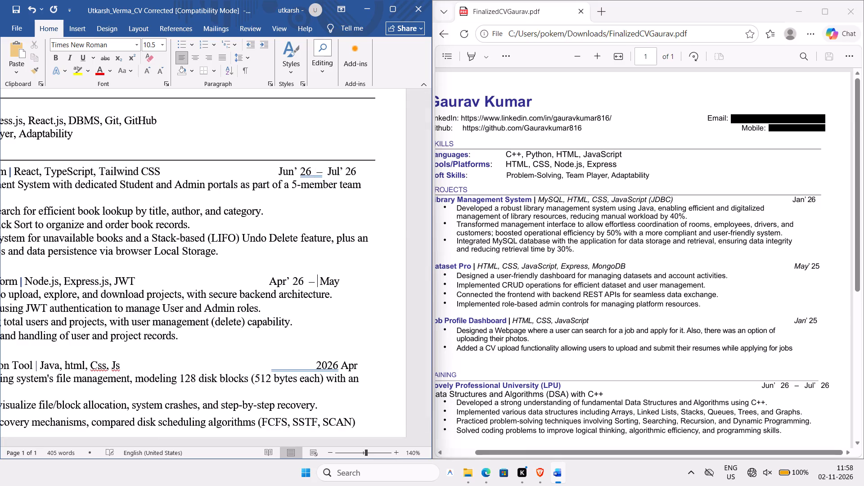
{"action": "key", "text": "Delete"}
{"action": "left_click", "coordinate": [341, 286]}
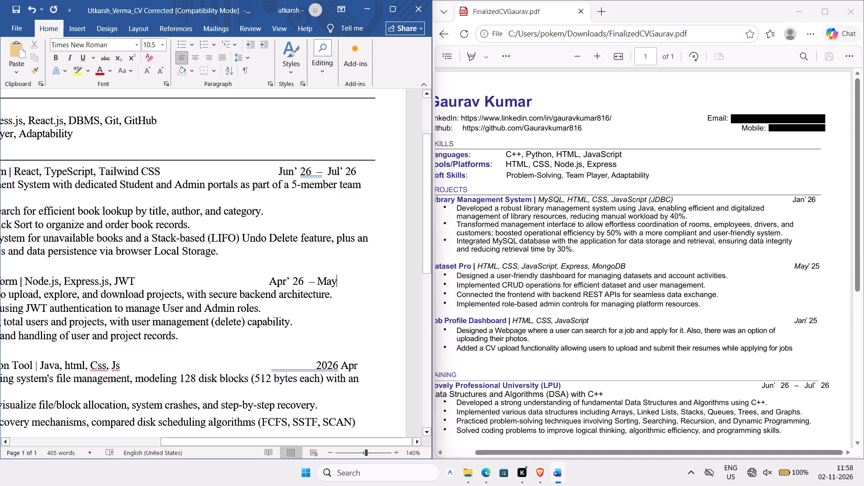
{"action": "type", "text": "'"}
{"action": "key", "text": "space"}
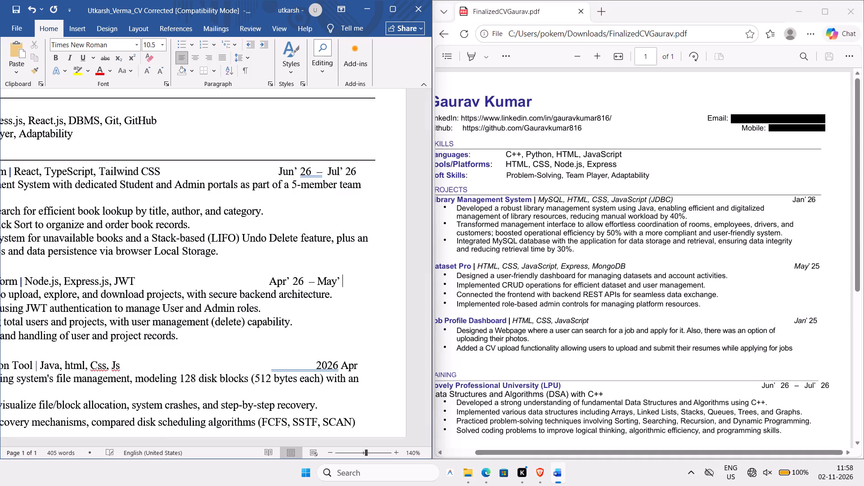
{"action": "type", "text": "26"}
Shift the Node.js project's date range toward the page's right margin by inserting seven spaces before it.
{"action": "left_click", "coordinate": [259, 282]}
{"action": "key", "text": "space"}
{"action": "key", "text": "space"}
{"action": "key", "text": "space"}
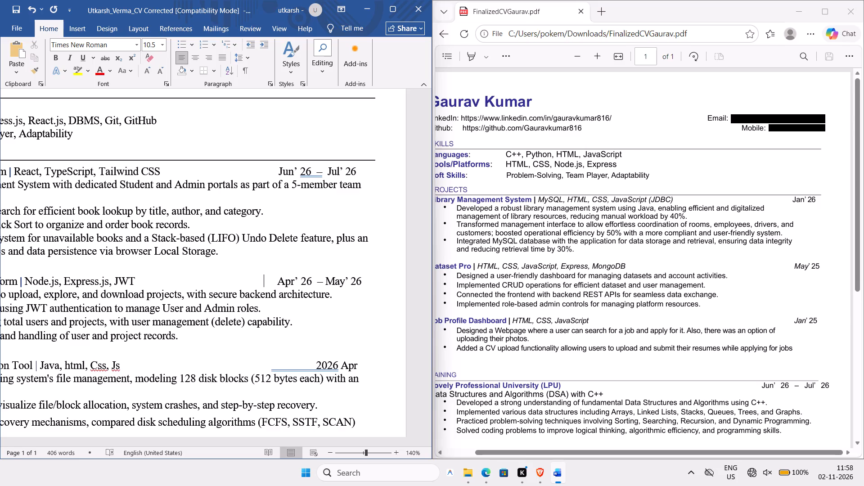
{"action": "key", "text": "space"}
{"action": "key", "text": "space"}
{"action": "key", "text": "space"}
{"action": "key", "text": "space"}
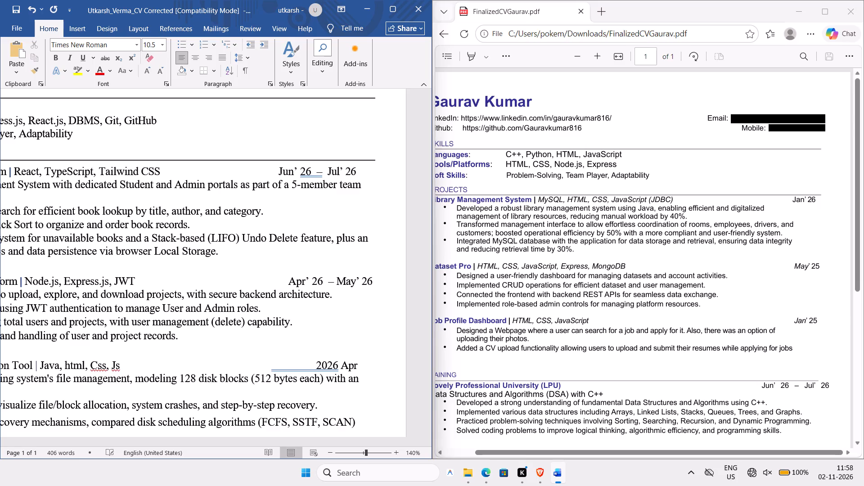
Shift the SmartLib project's date range out to the page's right margin by inserting seven spaces before it.
{"action": "left_click", "coordinate": [270, 171]}
{"action": "key", "text": "space"}
{"action": "key", "text": "space"}
{"action": "key", "text": "space"}
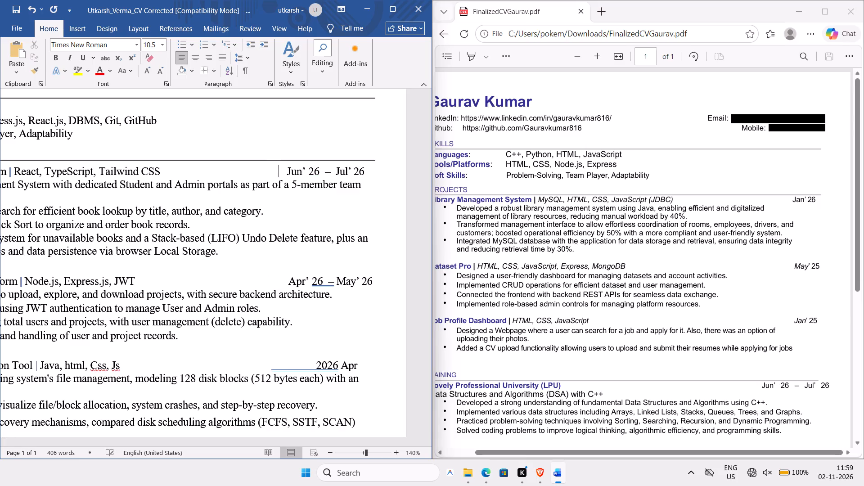
{"action": "key", "text": "space"}
{"action": "key", "text": "space"}
{"action": "key", "text": "space"}
{"action": "key", "text": "space"}
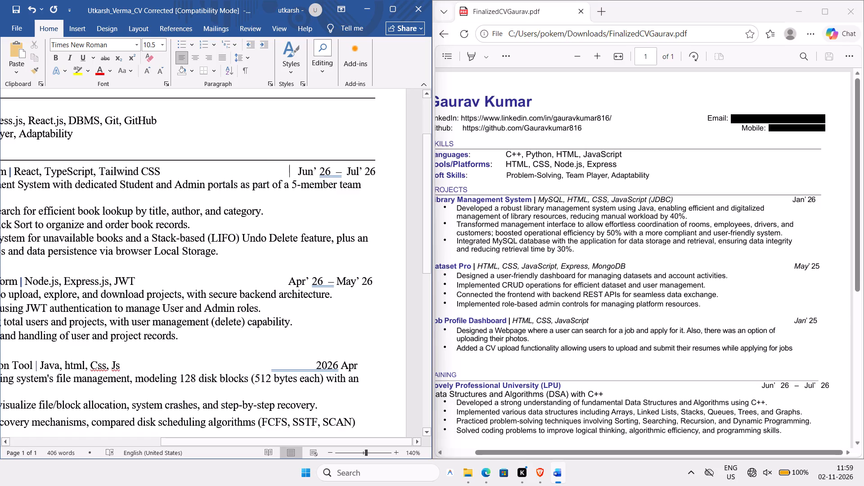
Rewrite the date of the Java, html, Css, Js tool project as Apr' 26, removing the year before the month.
{"action": "scroll", "coordinate": [300, 190], "scroll_direction": "up", "scroll_amount": 2}
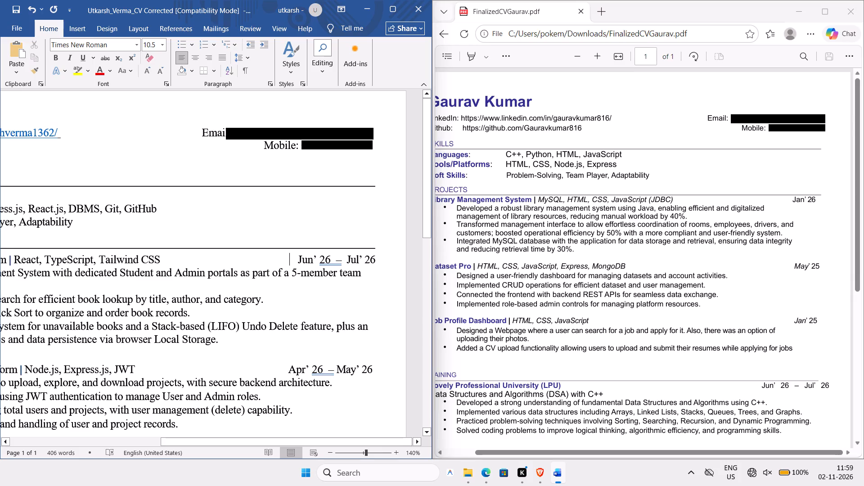
{"action": "left_click", "coordinate": [287, 371]}
{"action": "scroll", "coordinate": [336, 373], "scroll_direction": "down", "scroll_amount": 2}
{"action": "scroll", "coordinate": [336, 373], "scroll_direction": "up", "scroll_amount": 3}
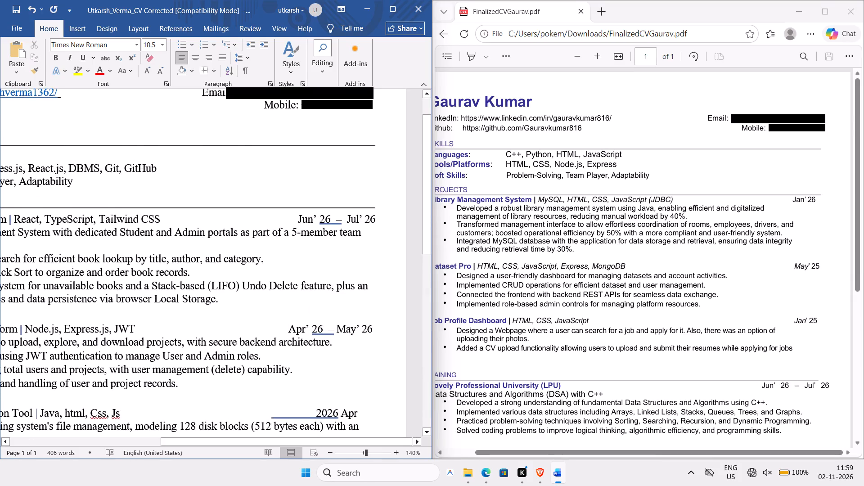
{"action": "scroll", "coordinate": [336, 373], "scroll_direction": "down", "scroll_amount": 1}
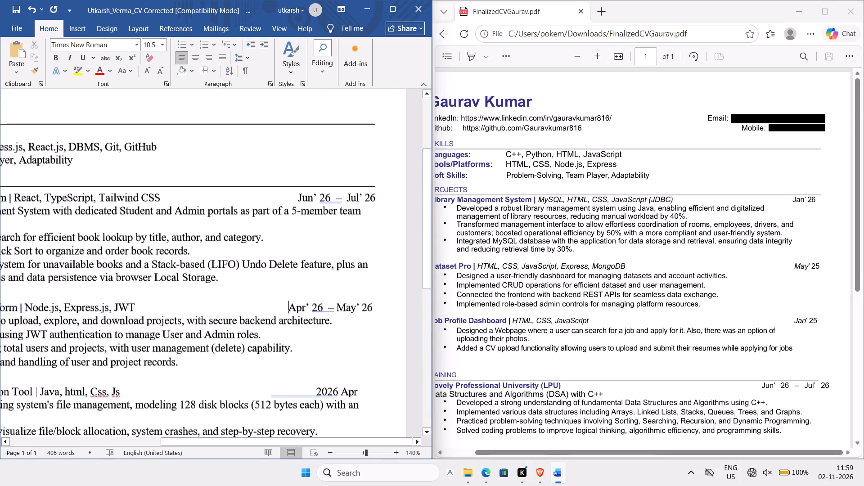
{"action": "scroll", "coordinate": [336, 373], "scroll_direction": "down", "scroll_amount": 1}
{"action": "left_click", "coordinate": [341, 280]}
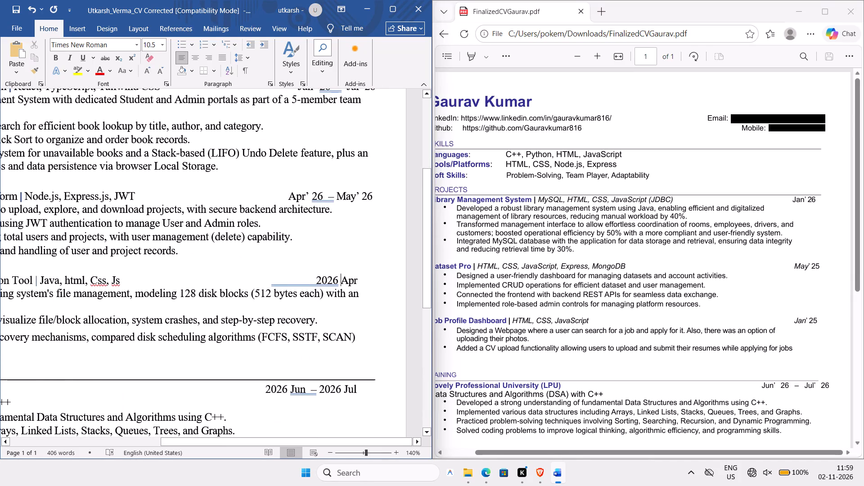
{"action": "key", "text": "BackSpace"}
{"action": "key", "text": "BackSpace"}
{"action": "key", "text": "BackSpace"}
{"action": "key", "text": "BackSpace"}
{"action": "key", "text": "BackSpace"}
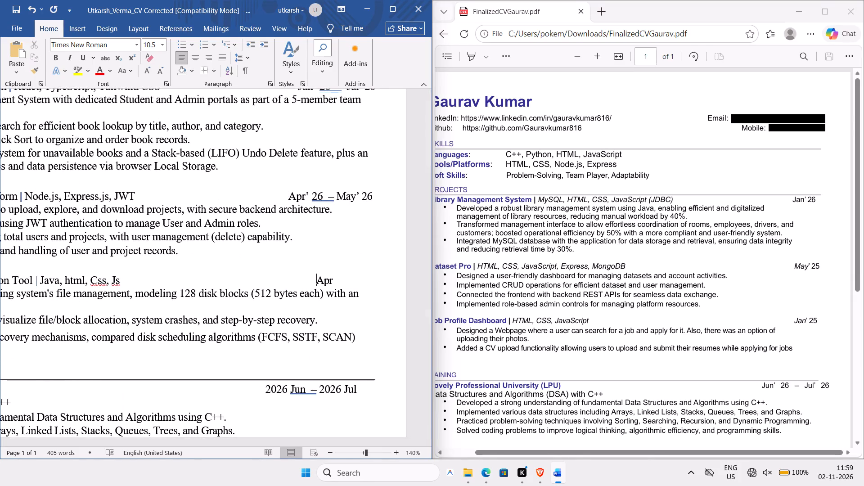
{"action": "key", "text": "space"}
{"action": "left_click", "coordinate": [355, 277]}
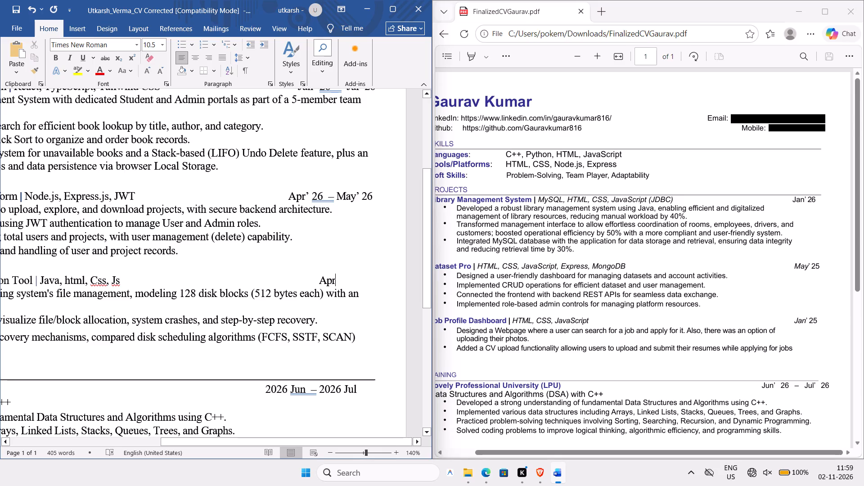
{"action": "type", "text": "'"}
{"action": "key", "text": "space"}
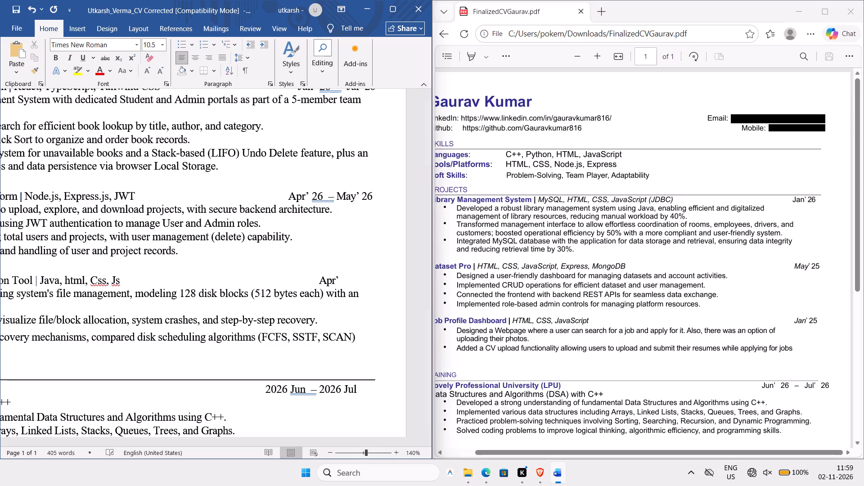
{"action": "type", "text": "26"}
Shift the Java, html, Css, Js tool project's date toward the right margin with six extra spaces before it.
{"action": "left_click", "coordinate": [309, 280]}
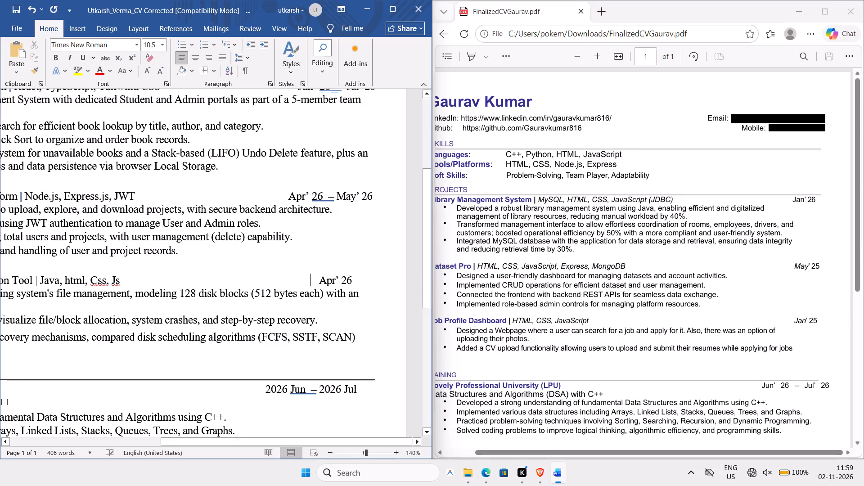
{"action": "key", "text": "space"}
{"action": "key", "text": "space"}
{"action": "key", "text": "space"}
{"action": "key", "text": "space"}
{"action": "key", "text": "space"}
{"action": "key", "text": "space"}
{"action": "key", "text": "space"}
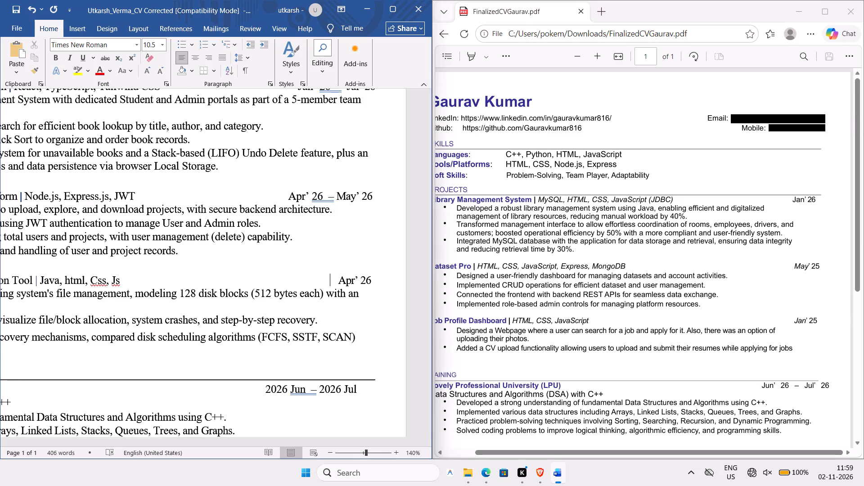
{"action": "key", "text": "BackSpace"}
Check the reformatted project dates across the CV and compare the remaining training, certificate and education dates with the reference PDF.
{"action": "scroll", "coordinate": [348, 251], "scroll_direction": "up", "scroll_amount": 1}
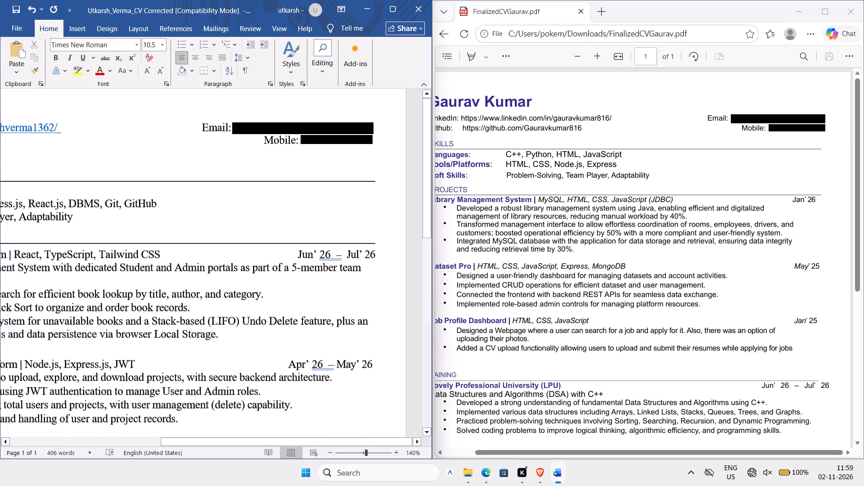
{"action": "scroll", "coordinate": [348, 251], "scroll_direction": "up", "scroll_amount": 1}
{"action": "scroll", "coordinate": [348, 251], "scroll_direction": "down", "scroll_amount": 1}
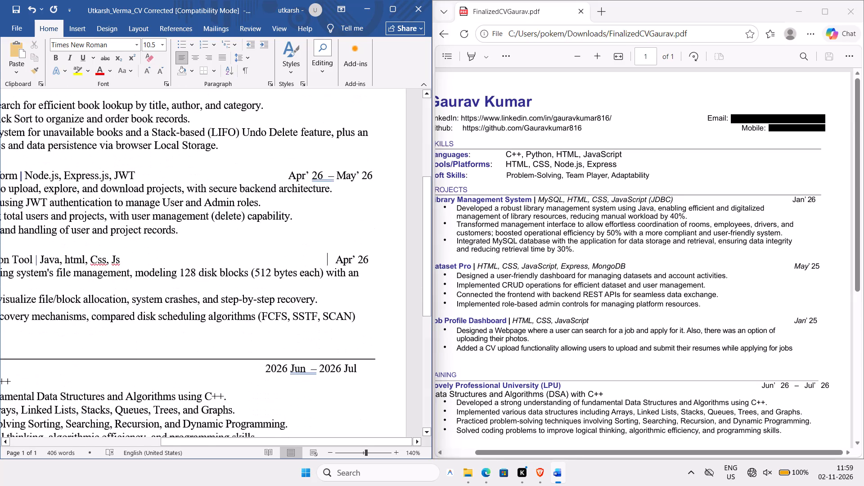
{"action": "scroll", "coordinate": [314, 343], "scroll_direction": "down", "scroll_amount": 5, "text": "ctrl"}
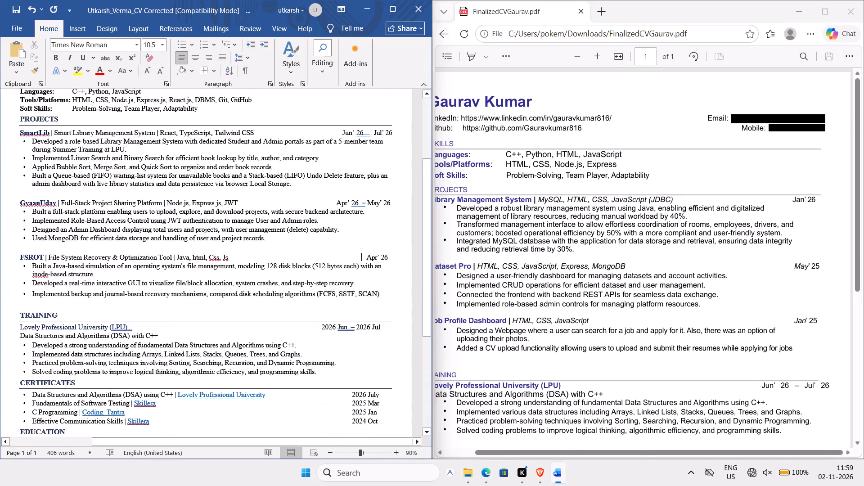
{"action": "scroll", "coordinate": [336, 365], "scroll_direction": "down", "scroll_amount": 1}
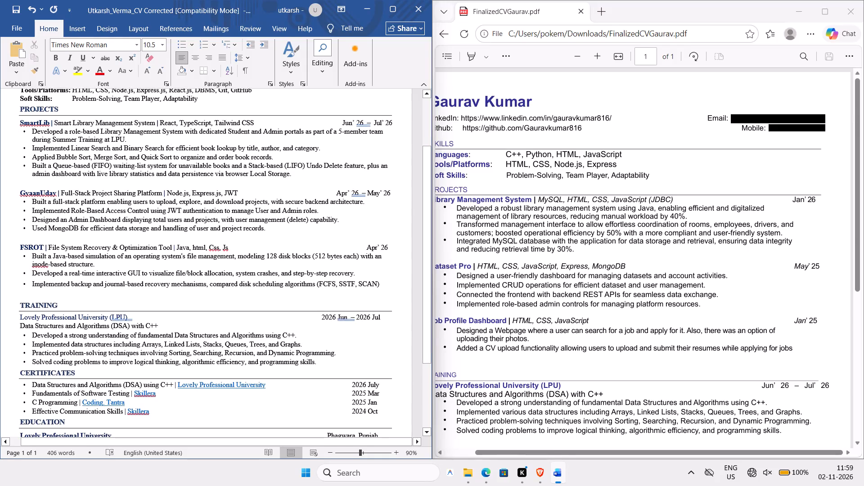
{"action": "scroll", "coordinate": [375, 297], "scroll_direction": "up", "scroll_amount": 1}
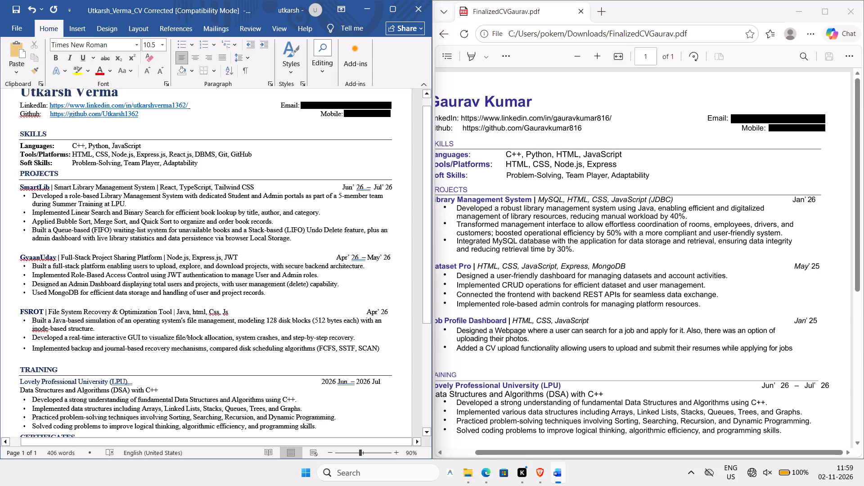
{"action": "scroll", "coordinate": [323, 350], "scroll_direction": "down", "scroll_amount": 2}
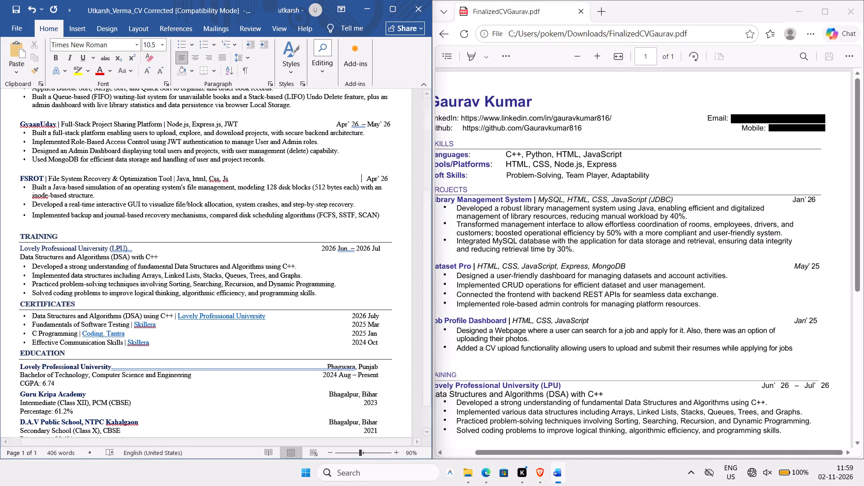
{"action": "scroll", "coordinate": [583, 355], "scroll_direction": "down", "scroll_amount": 1}
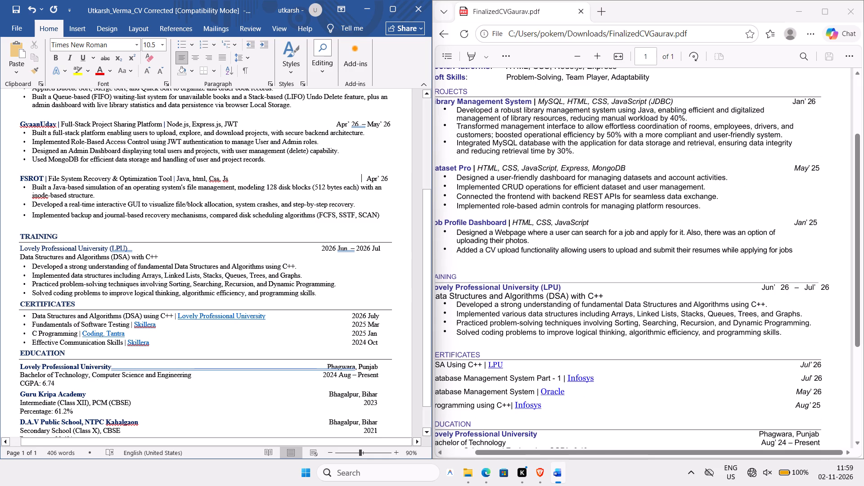
Rewrite the start of the LPU training date range as Jun' 26, removing the year before the month.
{"action": "left_click", "coordinate": [336, 250]}
{"action": "key", "text": "BackSpace"}
{"action": "key", "text": "BackSpace"}
{"action": "key", "text": "BackSpace"}
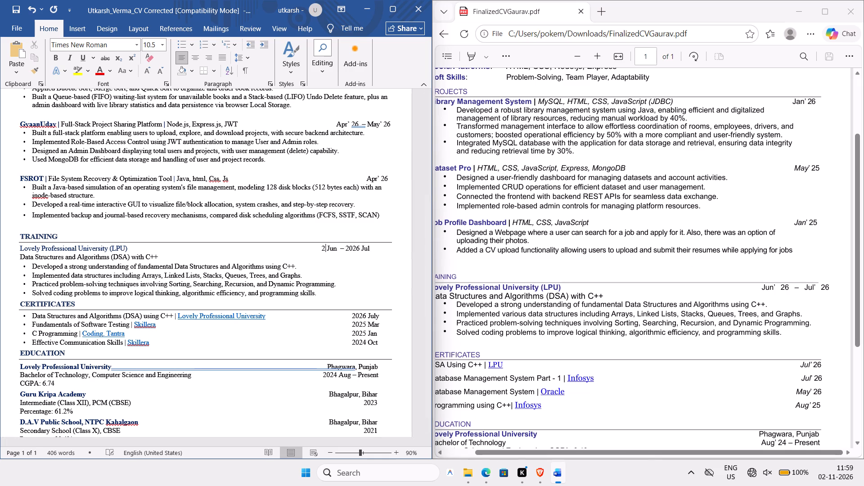
{"action": "key", "text": "BackSpace"}
{"action": "key", "text": "Delete"}
{"action": "left_click", "coordinate": [334, 248]}
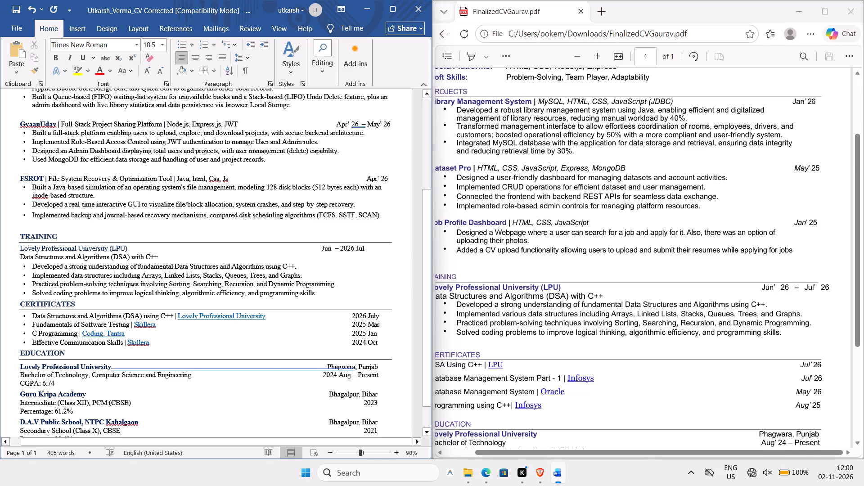
{"action": "left_click", "coordinate": [332, 249]}
{"action": "type", "text": "'"}
{"action": "key", "text": "space"}
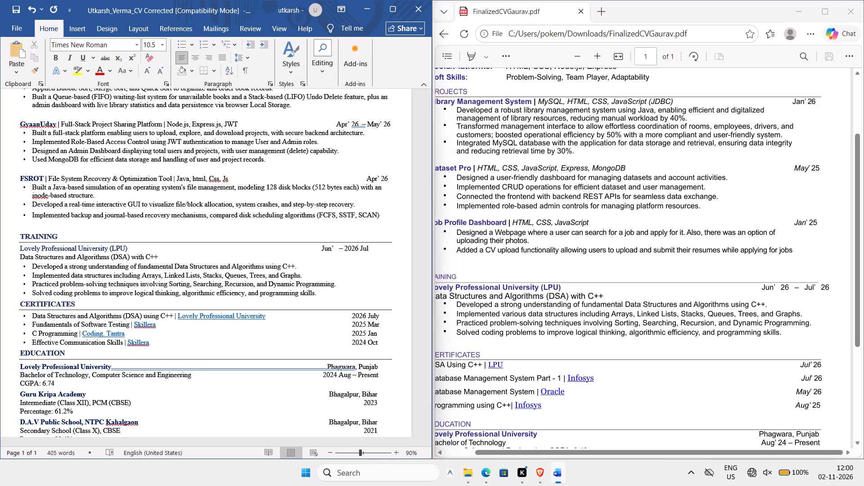
{"action": "type", "text": "26"}
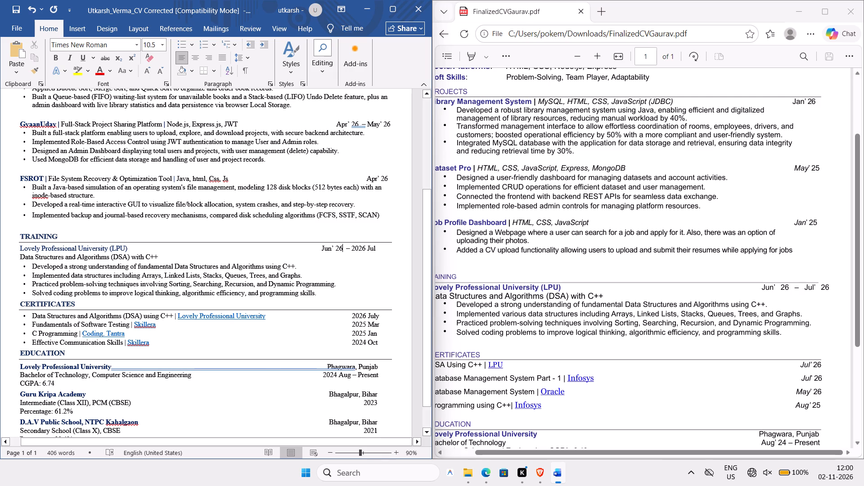
Rewrite the end of the LPU training date range as Jul' 26, removing the year before the month.
{"action": "left_click", "coordinate": [363, 248]}
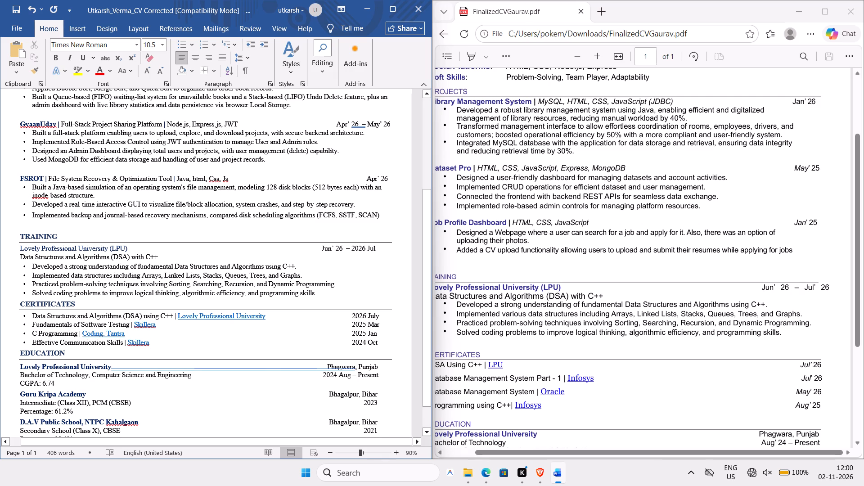
{"action": "left_click", "coordinate": [364, 252]}
{"action": "left_click", "coordinate": [366, 246]}
{"action": "key", "text": "BackSpace"}
{"action": "key", "text": "BackSpace"}
{"action": "key", "text": "BackSpace"}
{"action": "key", "text": "BackSpace"}
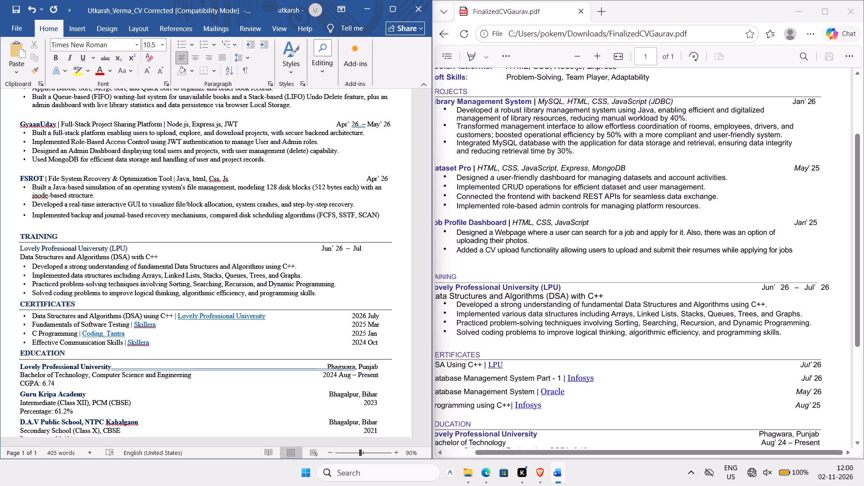
{"action": "left_click", "coordinate": [379, 253]}
{"action": "left_click", "coordinate": [368, 250]}
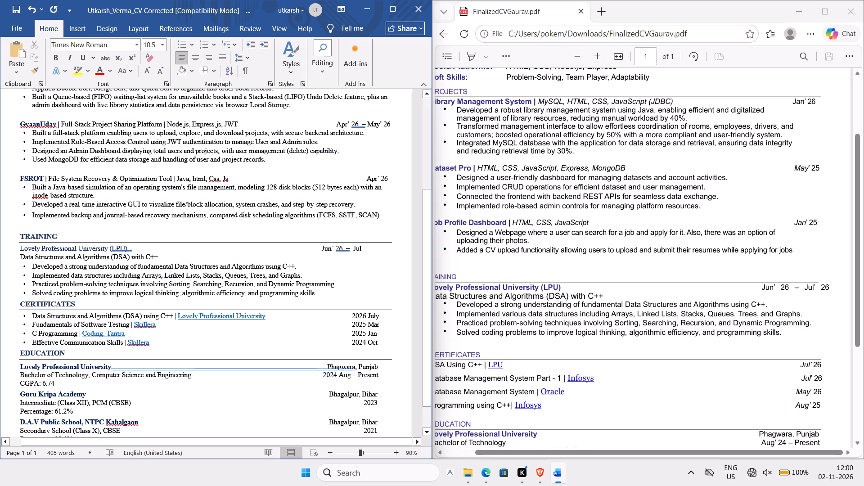
{"action": "type", "text": "'"}
{"action": "key", "text": "space"}
{"action": "type", "text": "26"}
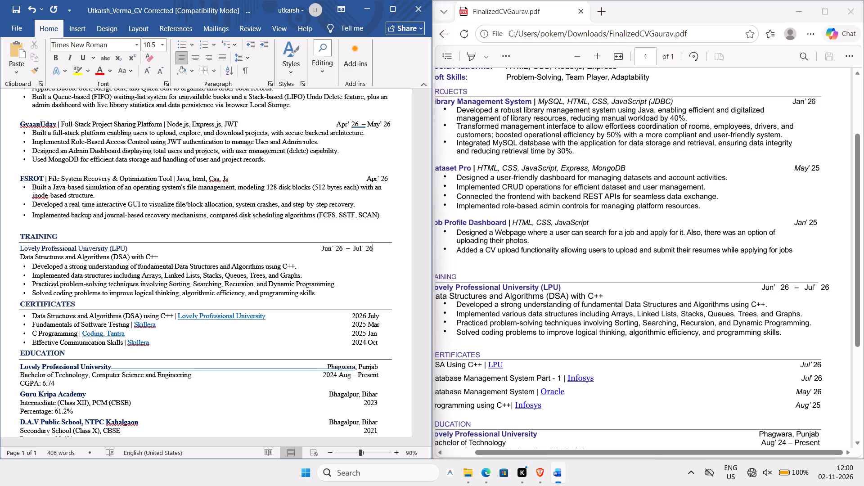
Shift the LPU training date range toward the page's right margin by adding eleven spaces before it.
{"action": "left_click", "coordinate": [309, 250]}
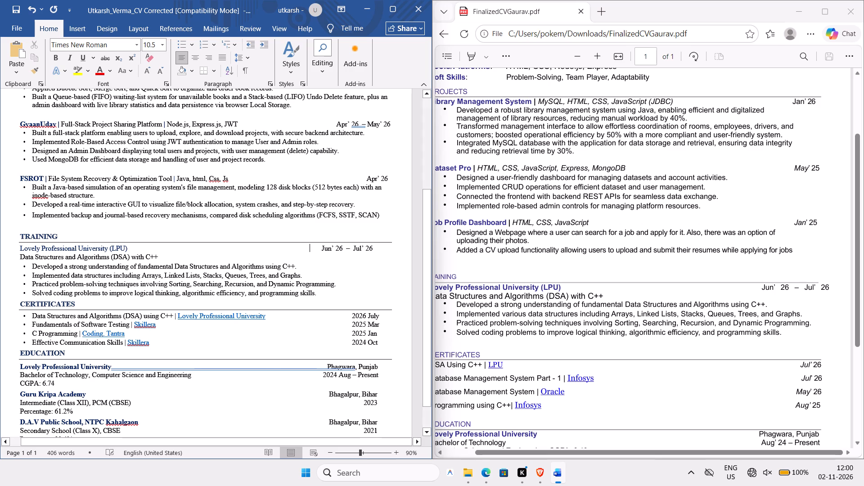
{"action": "key", "text": "space"}
{"action": "key", "text": "space"}
{"action": "key", "text": "space"}
{"action": "key", "text": "space"}
{"action": "key", "text": "space"}
{"action": "key", "text": "space"}
{"action": "key", "text": "space"}
{"action": "key", "text": "space"}
{"action": "key", "text": "space"}
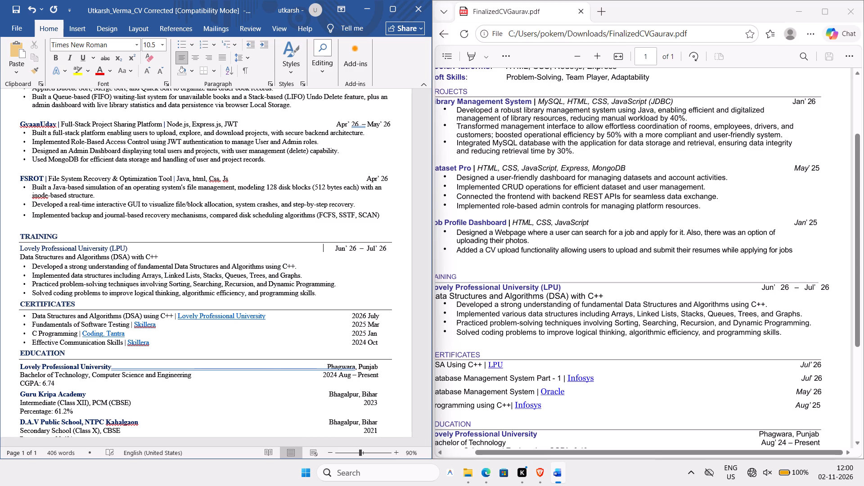
{"action": "key", "text": "space"}
{"action": "key", "text": "space"}
{"action": "key", "text": "space"}
{"action": "key", "text": "BackSpace"}
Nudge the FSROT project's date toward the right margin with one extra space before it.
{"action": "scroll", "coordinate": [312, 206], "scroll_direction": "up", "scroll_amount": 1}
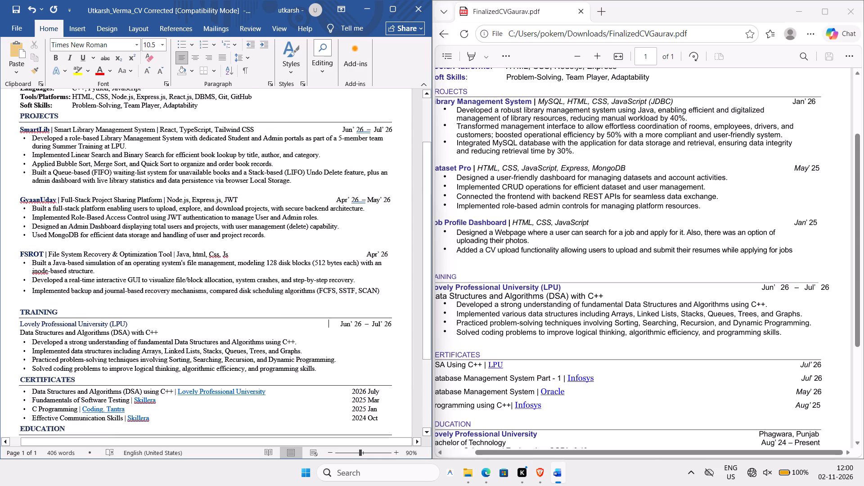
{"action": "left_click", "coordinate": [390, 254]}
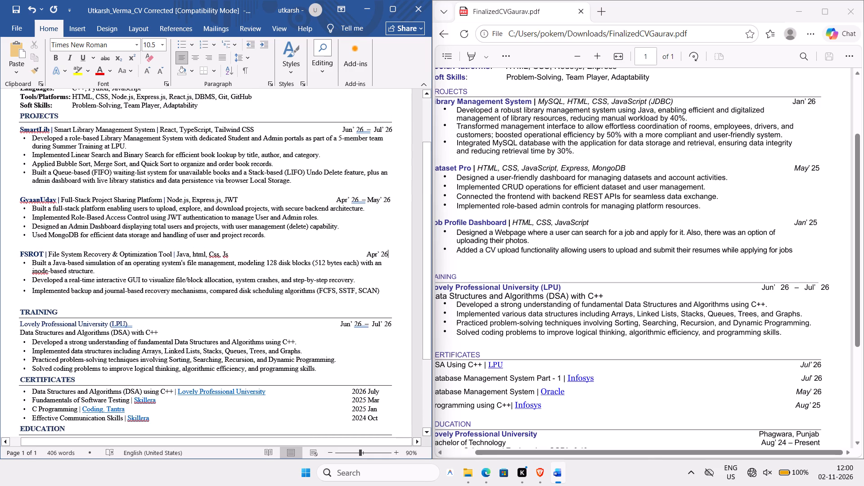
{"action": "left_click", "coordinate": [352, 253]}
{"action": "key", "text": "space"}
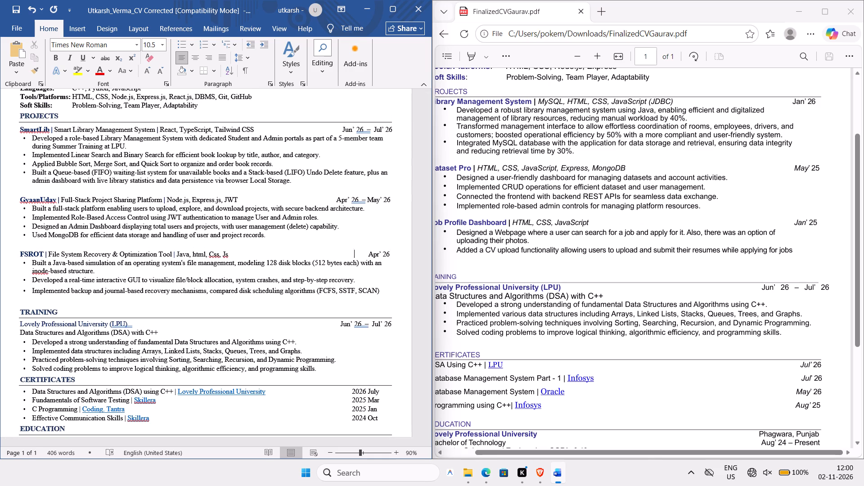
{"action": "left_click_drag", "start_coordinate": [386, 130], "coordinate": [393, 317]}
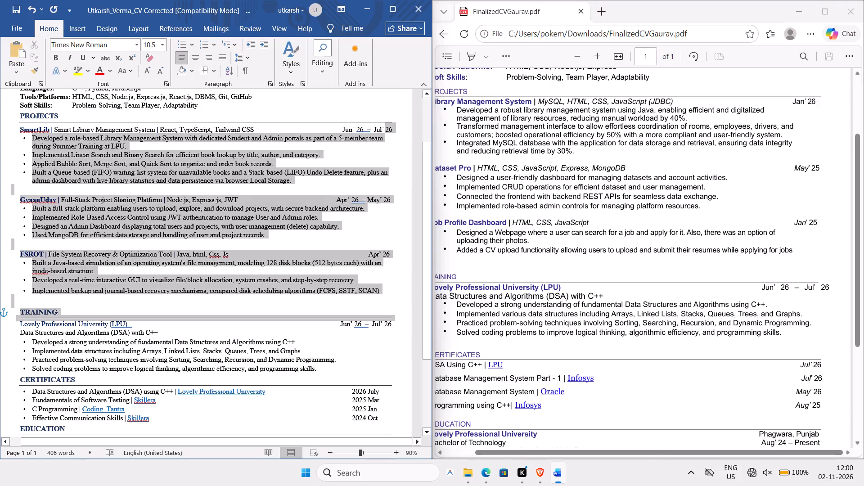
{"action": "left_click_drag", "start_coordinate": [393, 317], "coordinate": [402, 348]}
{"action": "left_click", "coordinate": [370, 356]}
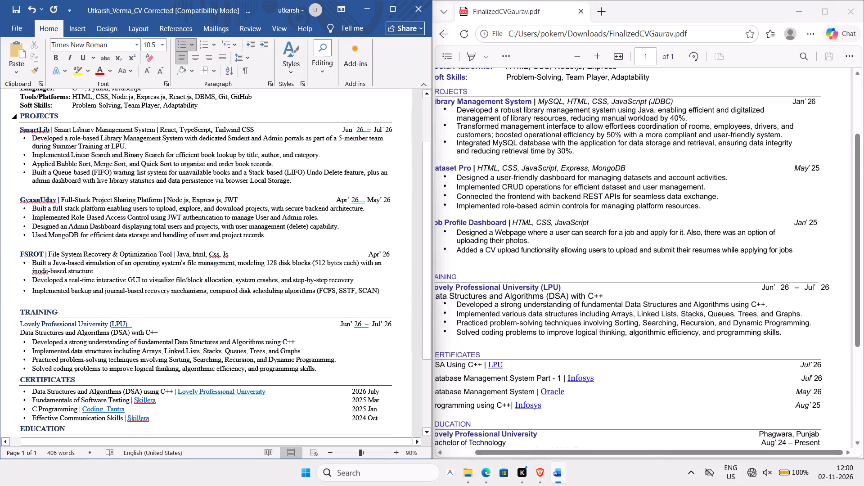
Pull the SmartLib, GyaanUday, FSROT and LPU training dates back slightly by removing one space before each.
{"action": "scroll", "coordinate": [373, 118], "scroll_direction": "up", "scroll_amount": 1}
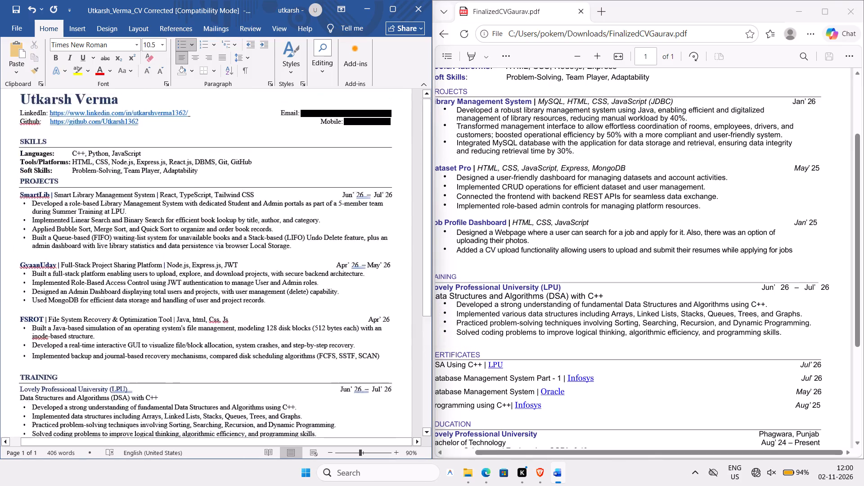
{"action": "scroll", "coordinate": [373, 118], "scroll_direction": "up", "scroll_amount": 1}
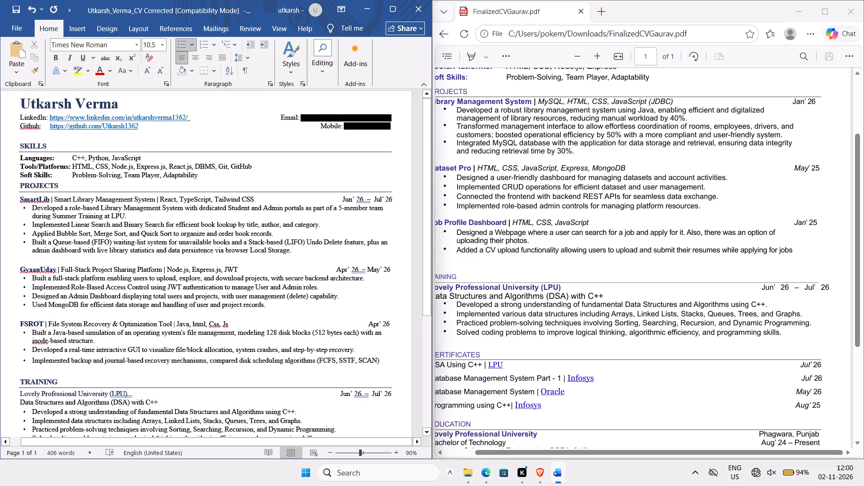
{"action": "left_click", "coordinate": [343, 198]}
{"action": "key", "text": "BackSpace"}
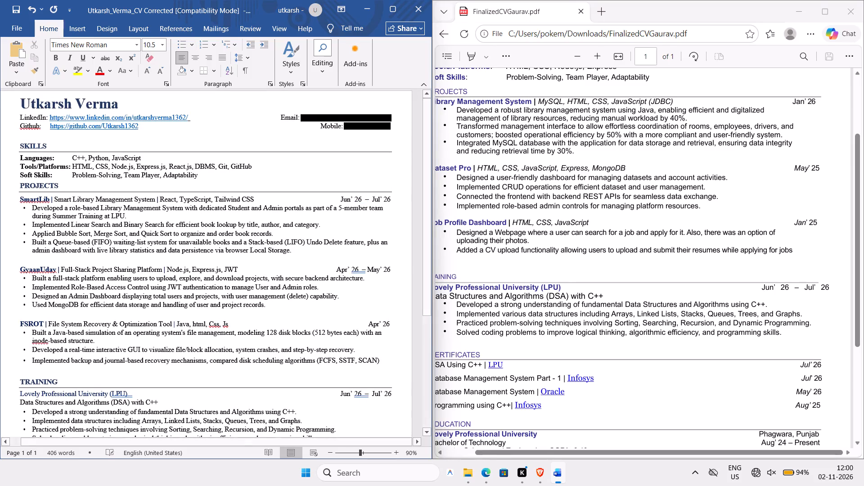
{"action": "scroll", "coordinate": [382, 266], "scroll_direction": "down", "scroll_amount": 1}
{"action": "left_click", "coordinate": [337, 252]}
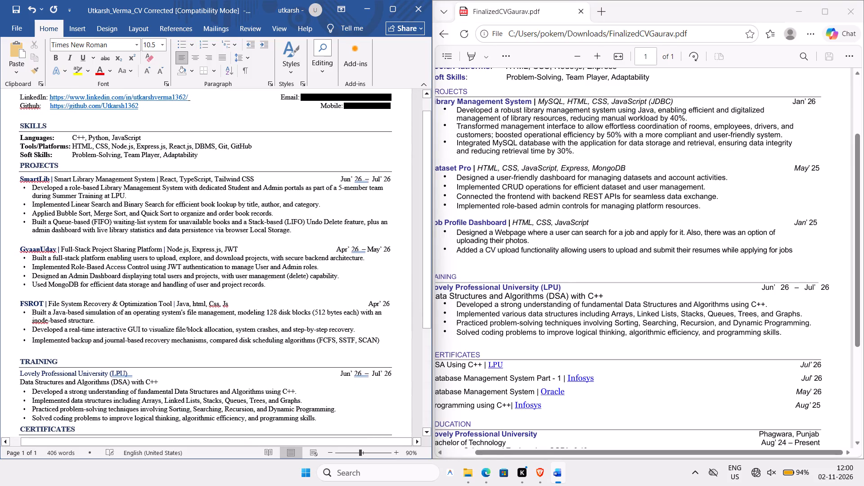
{"action": "key", "text": "BackSpace"}
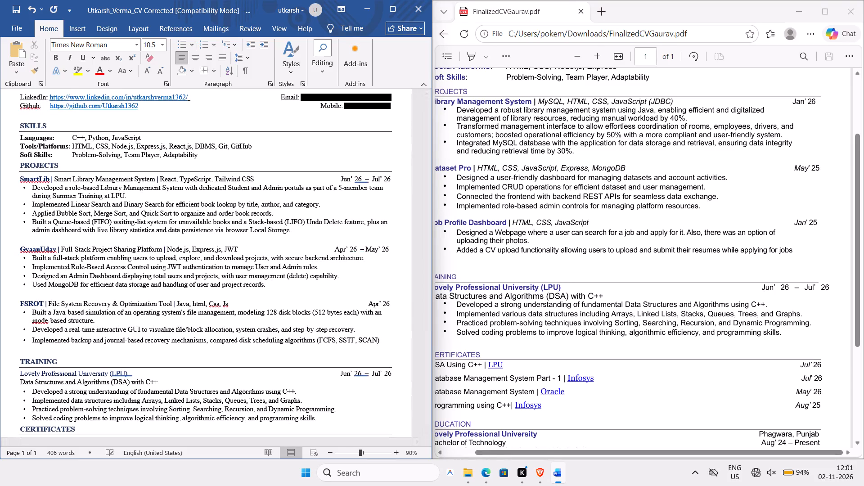
{"action": "scroll", "coordinate": [393, 336], "scroll_direction": "down", "scroll_amount": 1}
{"action": "left_click", "coordinate": [367, 281]}
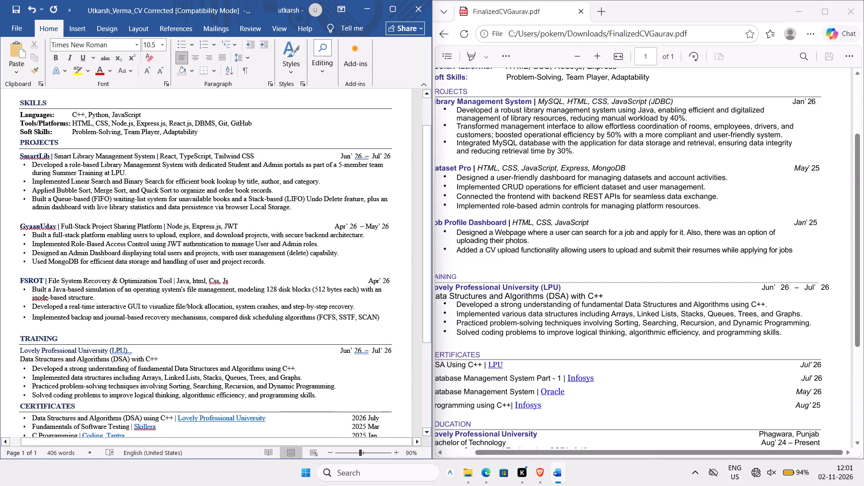
{"action": "key", "text": "BackSpace"}
{"action": "scroll", "coordinate": [382, 322], "scroll_direction": "down", "scroll_amount": 1}
{"action": "left_click", "coordinate": [336, 282]}
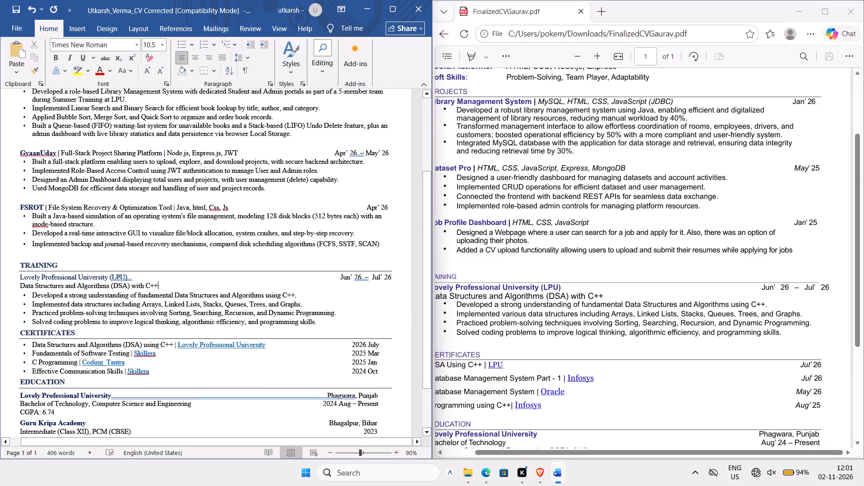
{"action": "left_click", "coordinate": [338, 280]}
{"action": "key", "text": "BackSpace"}
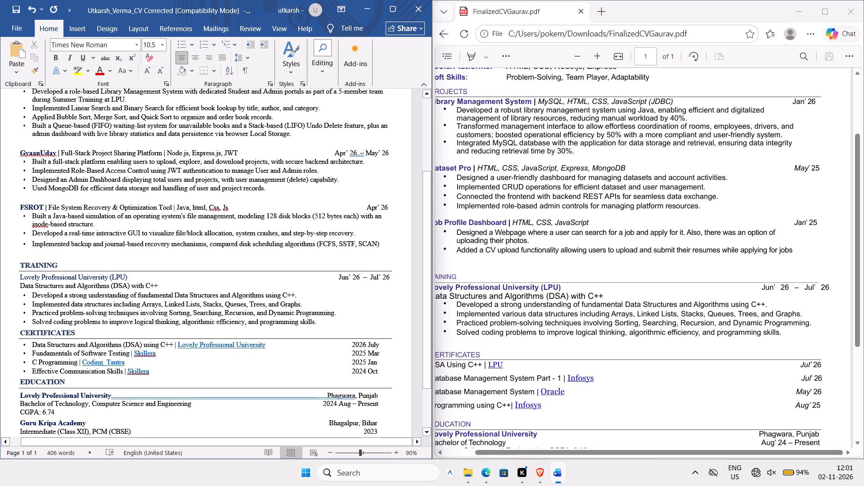
Review the dates in the certificates and education sections.
{"action": "scroll", "coordinate": [373, 352], "scroll_direction": "down", "scroll_amount": 1}
{"action": "scroll", "coordinate": [368, 305], "scroll_direction": "down", "scroll_amount": 1}
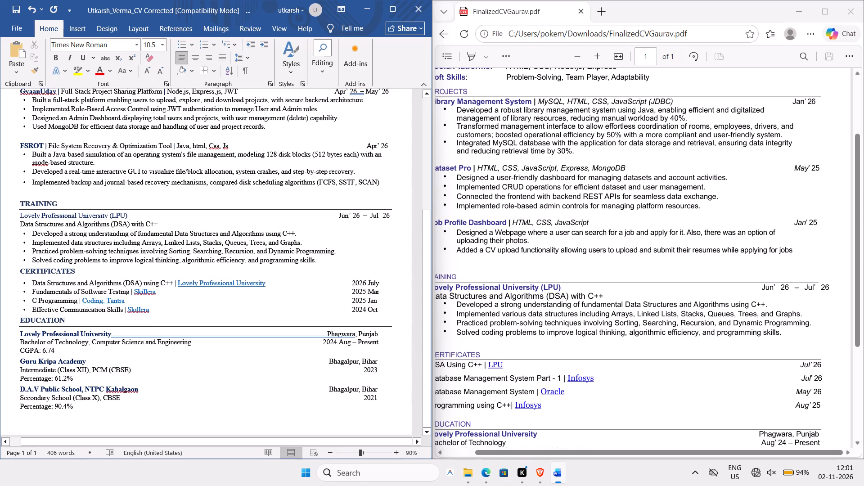
{"action": "scroll", "coordinate": [368, 305], "scroll_direction": "down", "scroll_amount": 1}
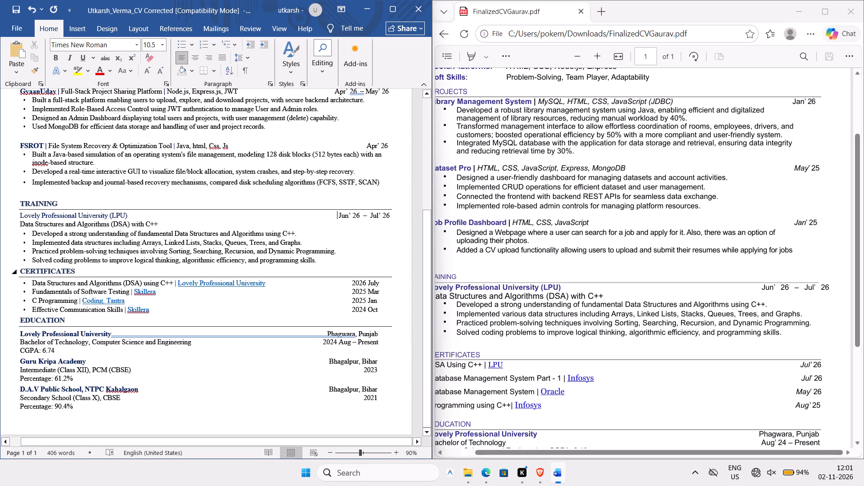
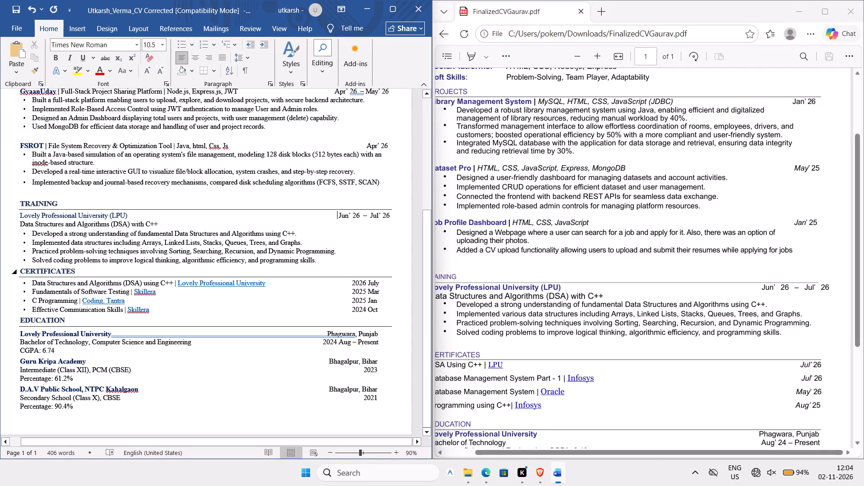
Rewrite the date of the Data Structures and Algorithms certificate as "July’ 26".
{"action": "scroll", "coordinate": [388, 245], "scroll_direction": "up", "scroll_amount": 2, "text": "ctrl"}
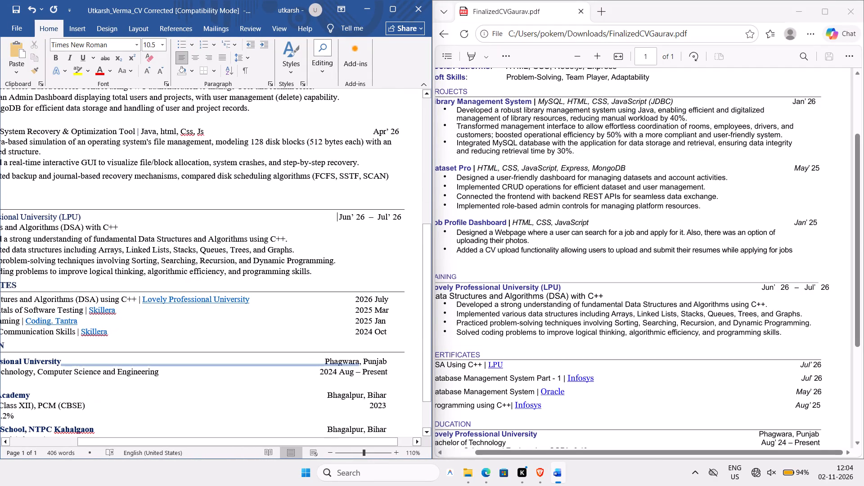
{"action": "left_click", "coordinate": [371, 299]}
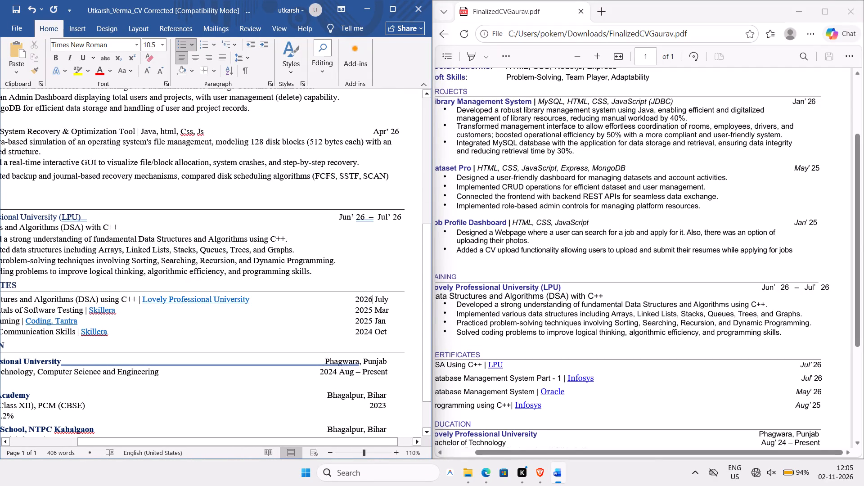
{"action": "key", "text": "BackSpace"}
{"action": "key", "text": "BackSpace"}
{"action": "key", "text": "BackSpace"}
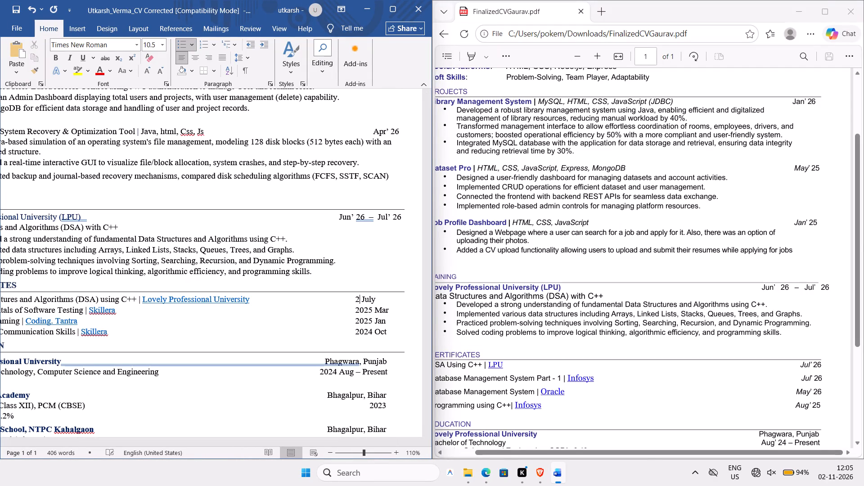
{"action": "key", "text": "BackSpace"}
{"action": "key", "text": "Delete"}
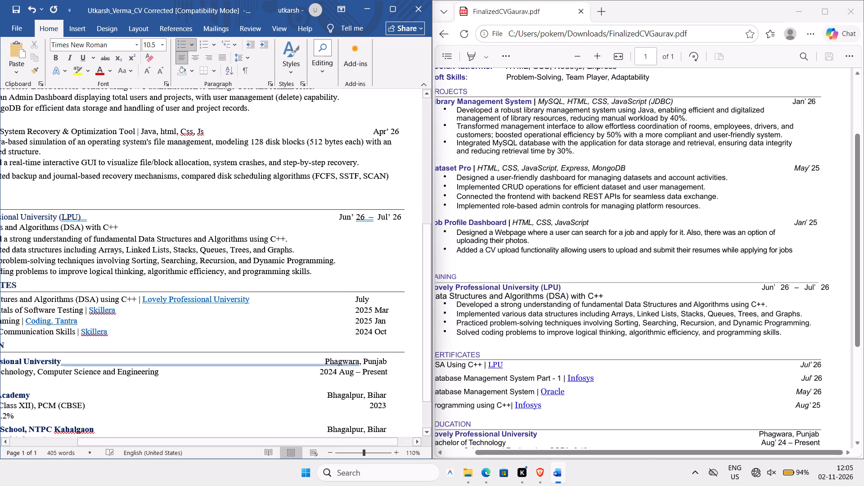
{"action": "left_click", "coordinate": [366, 298]}
{"action": "left_click", "coordinate": [369, 298]}
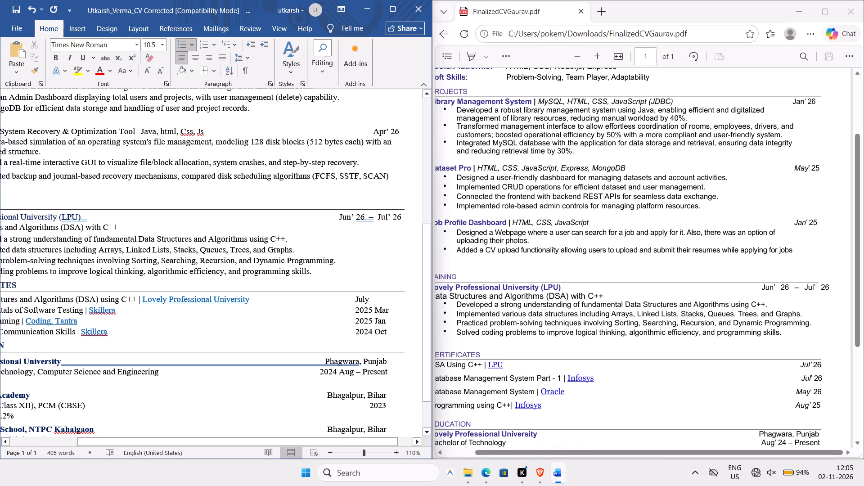
{"action": "key", "text": "apostrophe"}
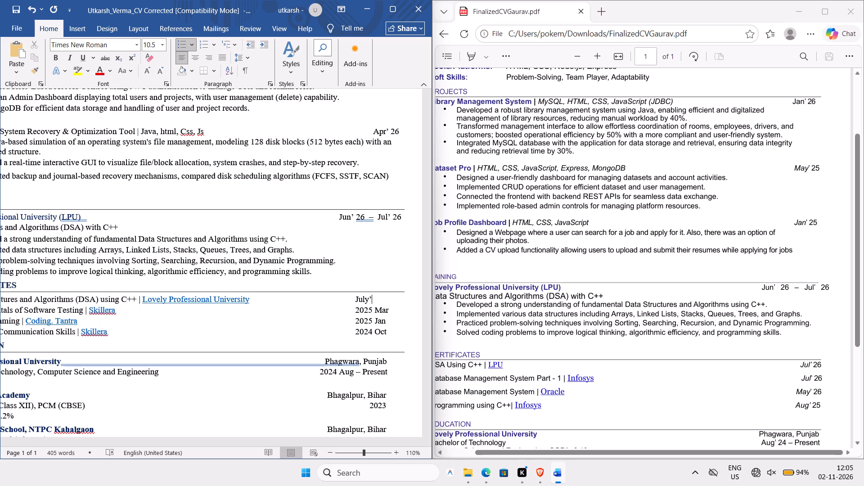
{"action": "key", "text": "space"}
{"action": "type", "text": "26"}
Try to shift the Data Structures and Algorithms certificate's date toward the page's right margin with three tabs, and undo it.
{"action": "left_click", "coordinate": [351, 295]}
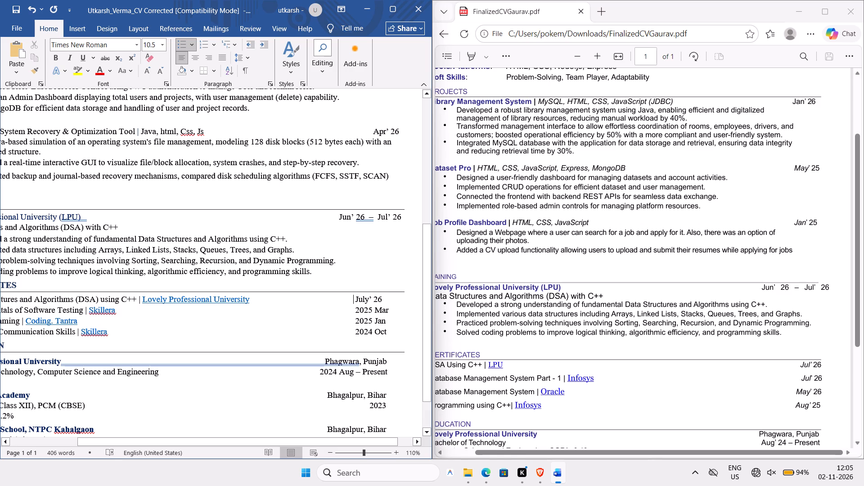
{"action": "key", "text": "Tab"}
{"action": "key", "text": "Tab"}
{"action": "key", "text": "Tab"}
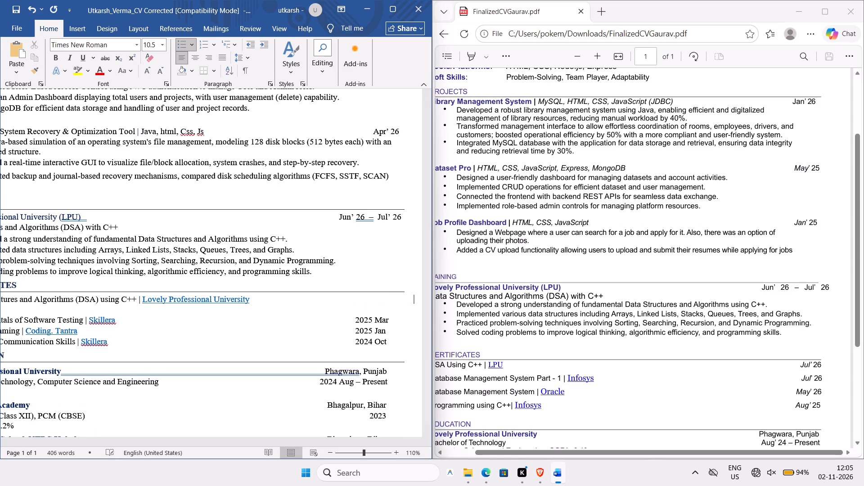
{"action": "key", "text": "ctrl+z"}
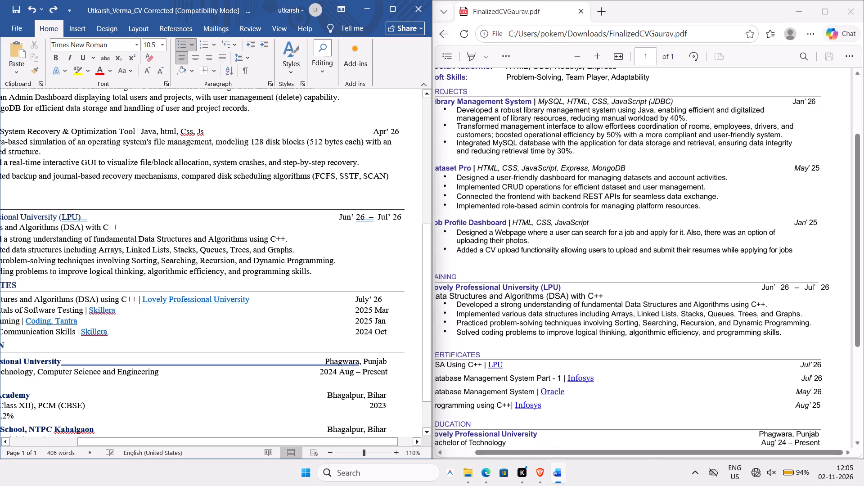
Align the Data Structures and Algorithms certificate's date with the page's right margin by adding nine spaces before it.
{"action": "key", "text": "space"}
{"action": "key", "text": "space"}
{"action": "key", "text": "space"}
{"action": "key", "text": "space"}
{"action": "key", "text": "space"}
{"action": "key", "text": "space"}
{"action": "key", "text": "space"}
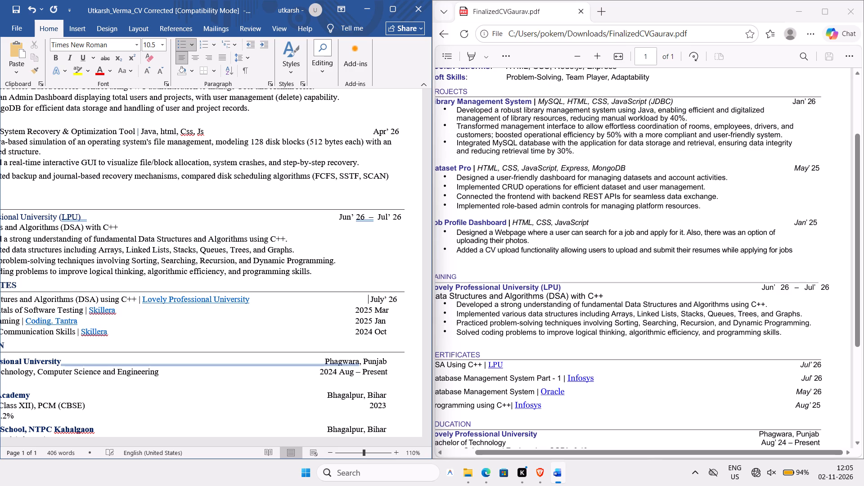
{"action": "key", "text": "space"}
{"action": "key", "text": "space"}
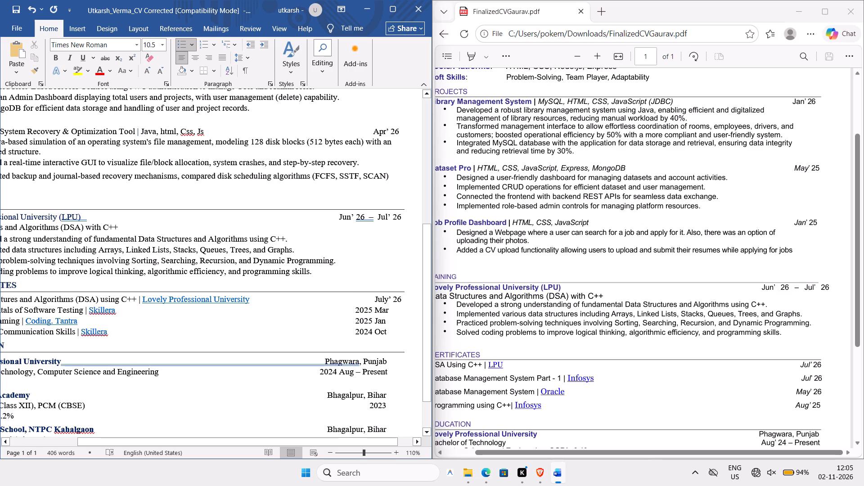
Review the date alignment across the projects, training, certificates and education sections of the CV.
{"action": "scroll", "coordinate": [360, 310], "scroll_direction": "up", "scroll_amount": 1}
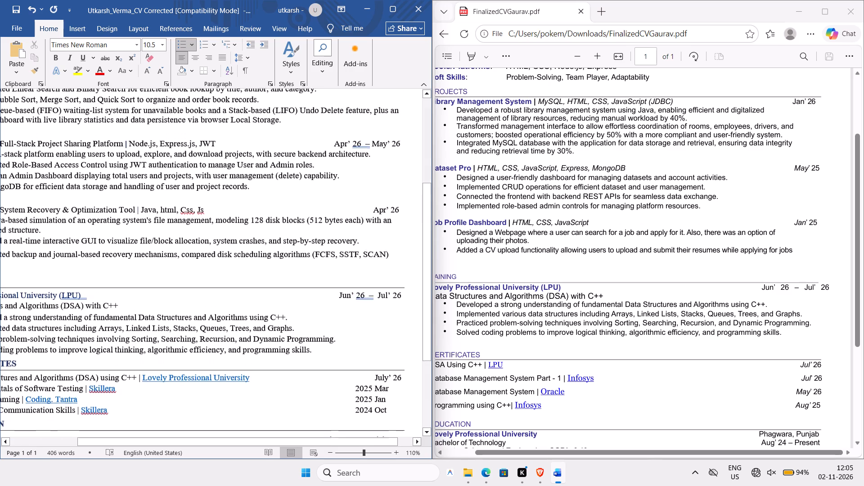
{"action": "scroll", "coordinate": [360, 310], "scroll_direction": "up", "scroll_amount": 1}
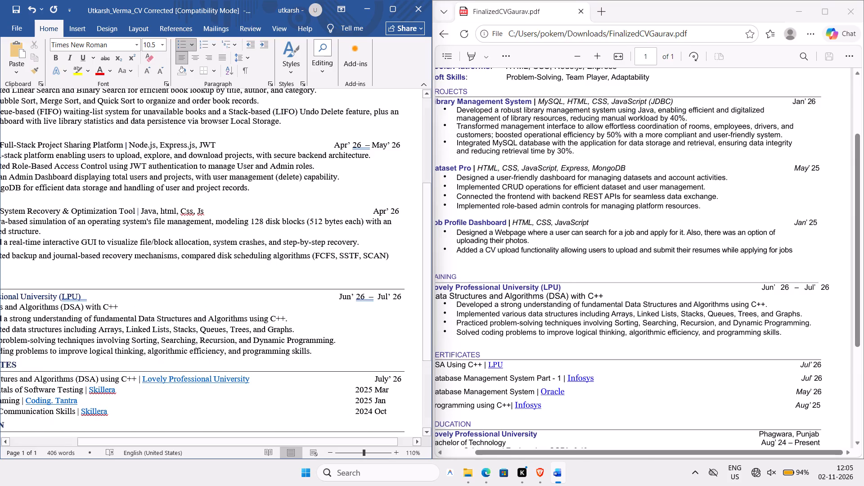
{"action": "scroll", "coordinate": [391, 234], "scroll_direction": "up", "scroll_amount": 2}
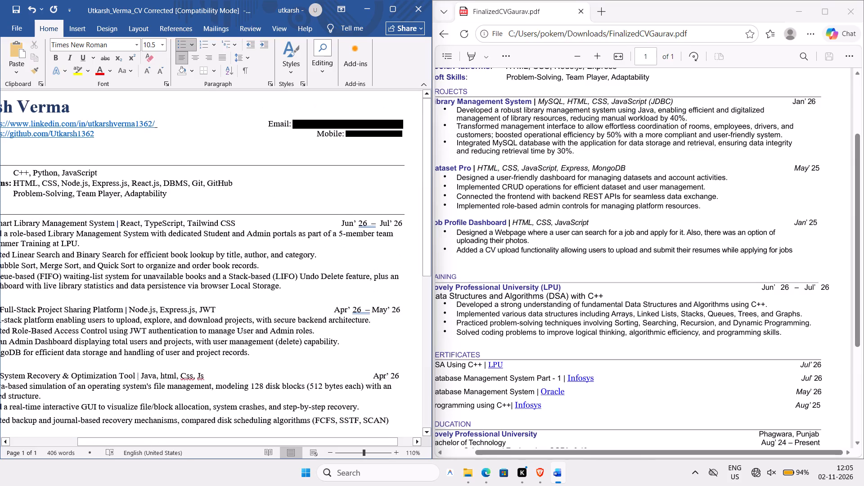
{"action": "scroll", "coordinate": [402, 302], "scroll_direction": "down", "scroll_amount": 2}
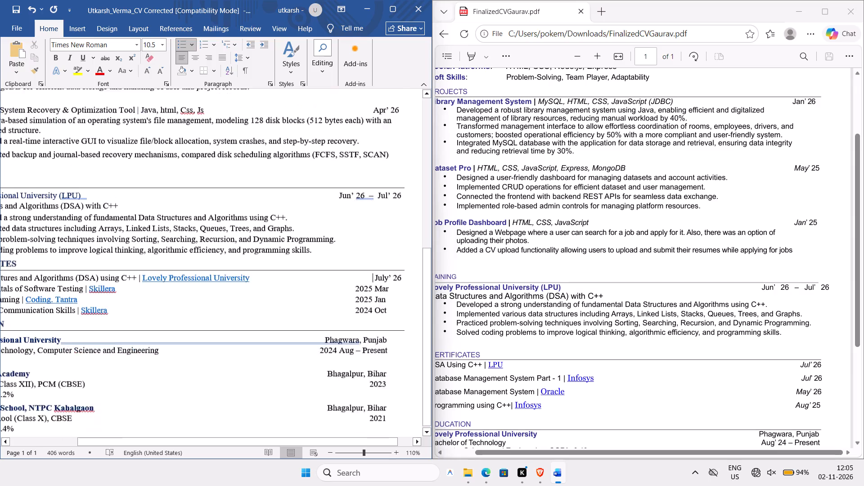
{"action": "scroll", "coordinate": [402, 302], "scroll_direction": "down", "scroll_amount": 1}
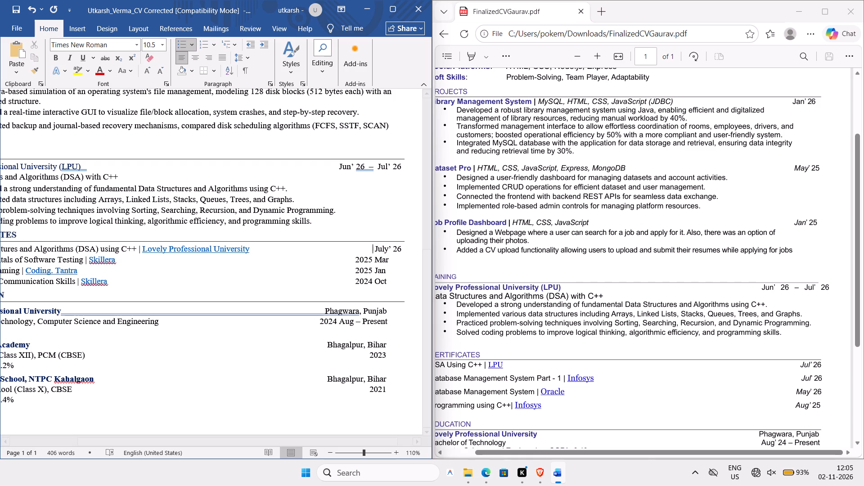
{"action": "scroll", "coordinate": [369, 328], "scroll_direction": "down", "scroll_amount": 4}
{"action": "scroll", "coordinate": [295, 332], "scroll_direction": "down", "scroll_amount": 1}
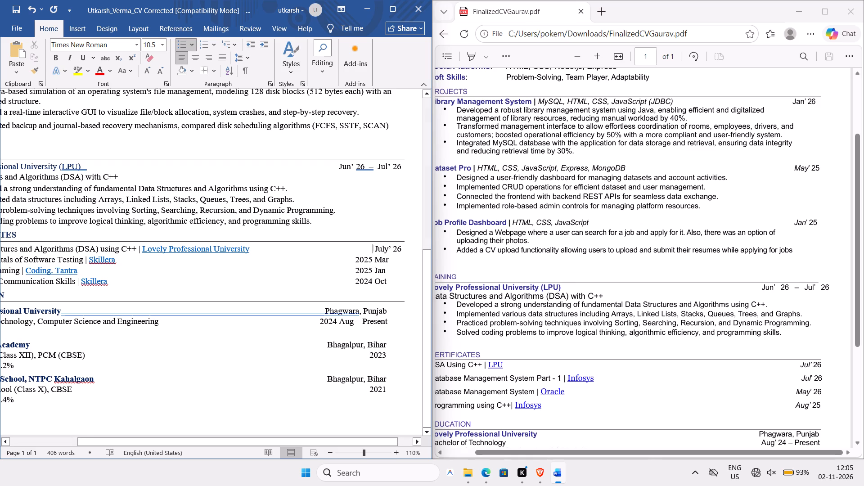
{"action": "scroll", "coordinate": [295, 332], "scroll_direction": "down", "scroll_amount": 1}
{"action": "left_click", "coordinate": [324, 206]}
{"action": "scroll", "coordinate": [338, 258], "scroll_direction": "down", "scroll_amount": 11}
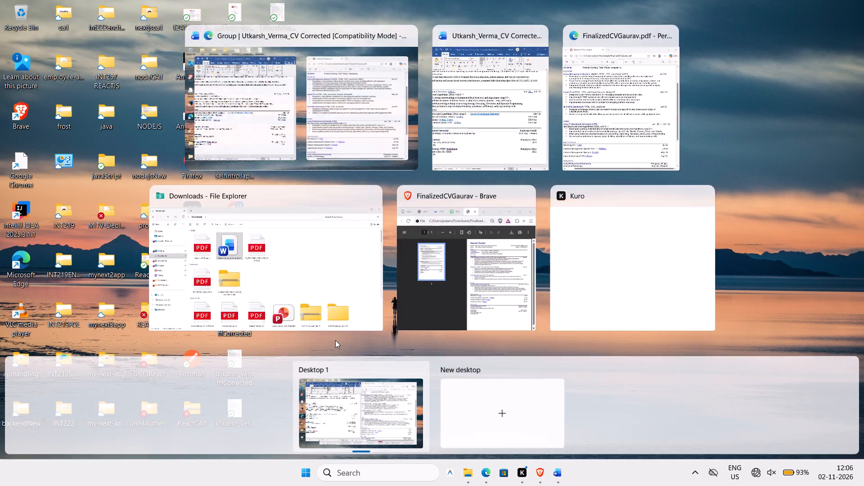
{"action": "scroll", "coordinate": [293, 404], "scroll_direction": "down", "scroll_amount": 2}
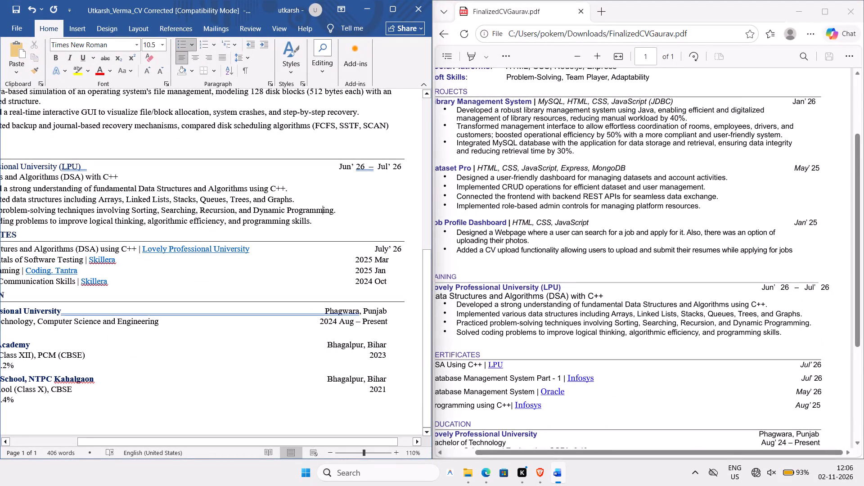
Rewrite the date of the Fundamentals of Software Testing certificate as "Mar’ 25".
{"action": "left_click", "coordinate": [369, 260]}
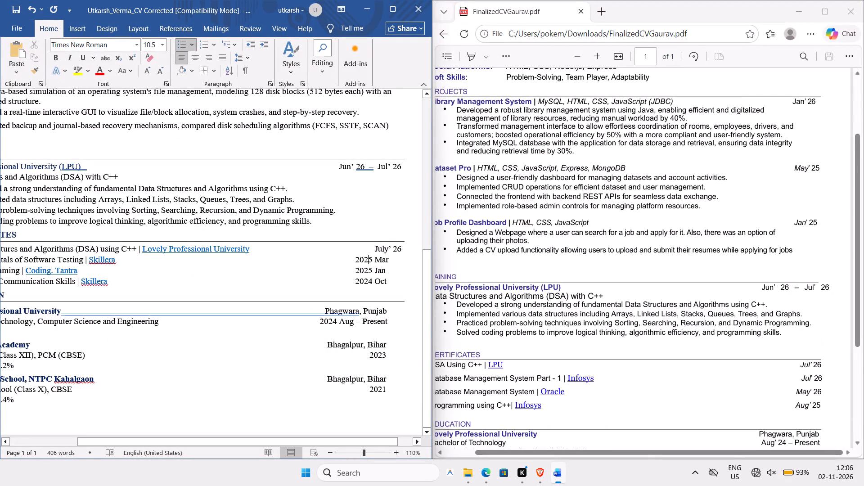
{"action": "double_click", "coordinate": [366, 260]}
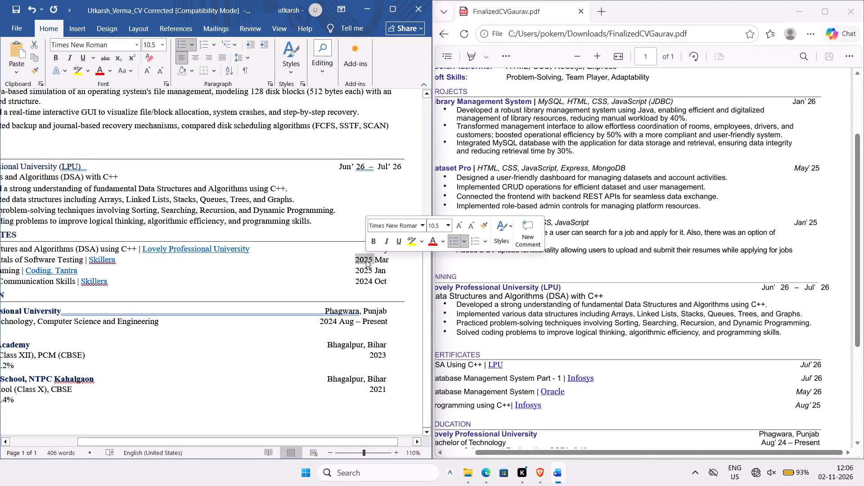
{"action": "key", "text": "BackSpace"}
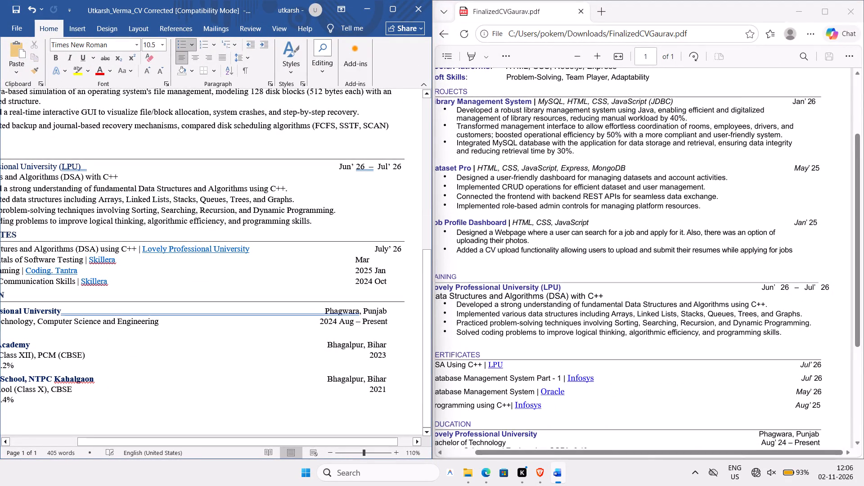
{"action": "left_click", "coordinate": [370, 261]}
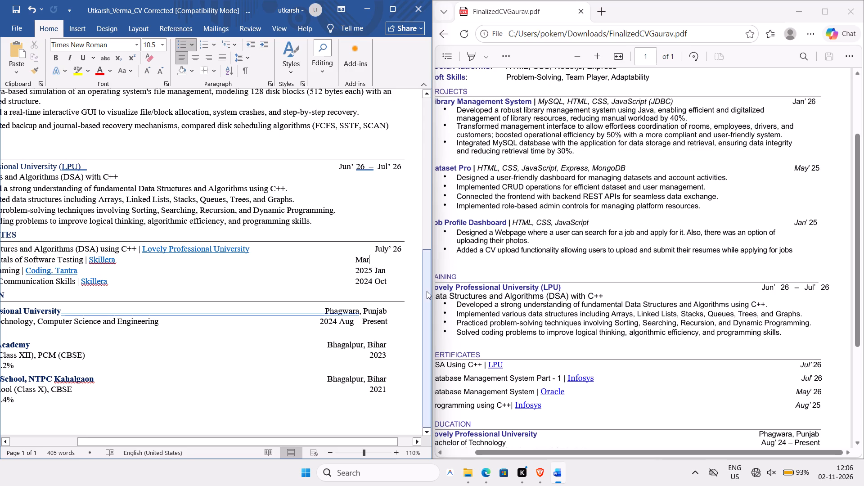
{"action": "key", "text": "comma"}
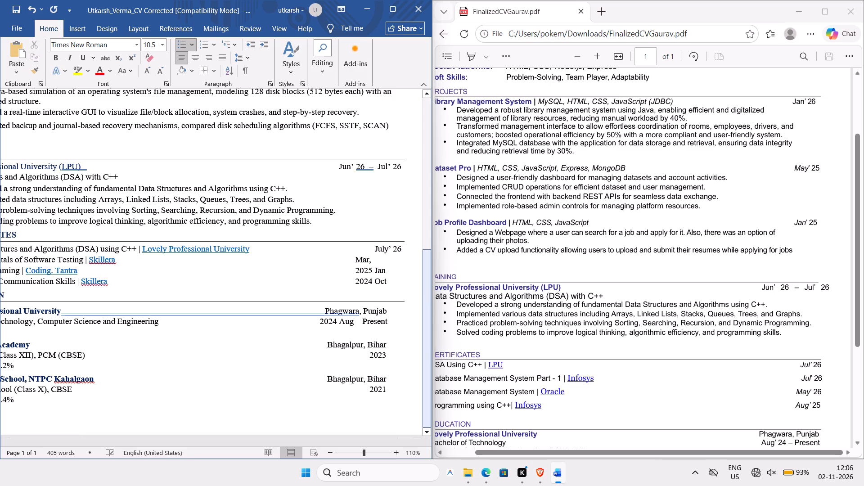
{"action": "key", "text": "BackSpace"}
{"action": "key", "text": "apostrophe"}
{"action": "key", "text": "space"}
{"action": "key", "text": "2"}
{"action": "key", "text": "5"}
Align the Fundamentals of Software Testing certificate's date with the page's right margin by adding nine spaces before it.
{"action": "scroll", "coordinate": [384, 277], "scroll_direction": "left", "scroll_amount": 1}
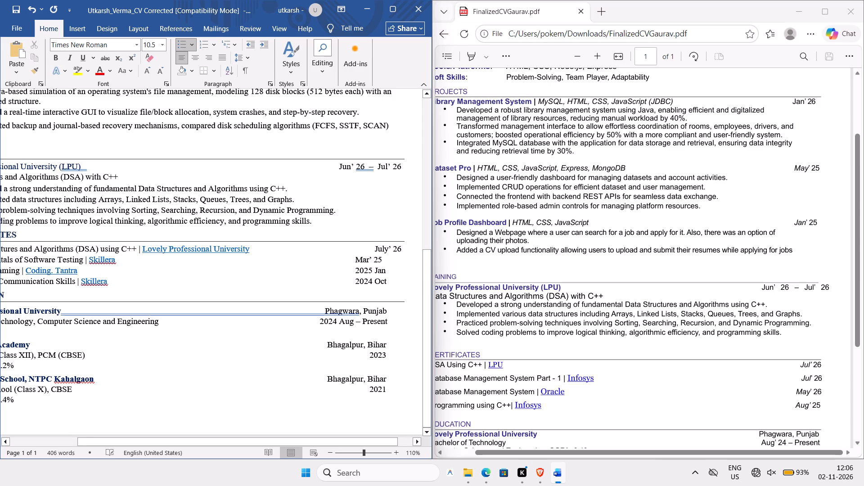
{"action": "scroll", "coordinate": [358, 259], "scroll_direction": "left", "scroll_amount": 1}
{"action": "left_click", "coordinate": [351, 257]}
{"action": "key", "text": "space"}
{"action": "key", "text": "space"}
{"action": "key", "text": "space"}
{"action": "key", "text": "space"}
{"action": "key", "text": "space"}
{"action": "key", "text": "space"}
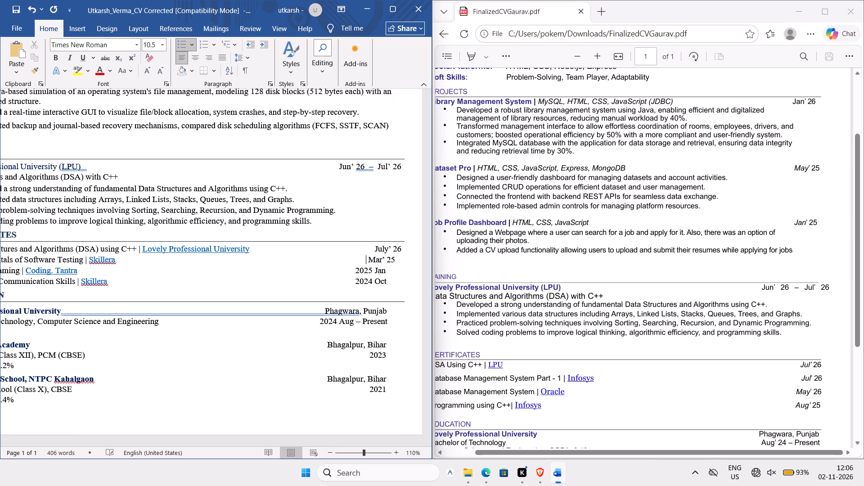
{"action": "key", "text": "space"}
{"action": "key", "text": "space"}
{"action": "key", "text": "space"}
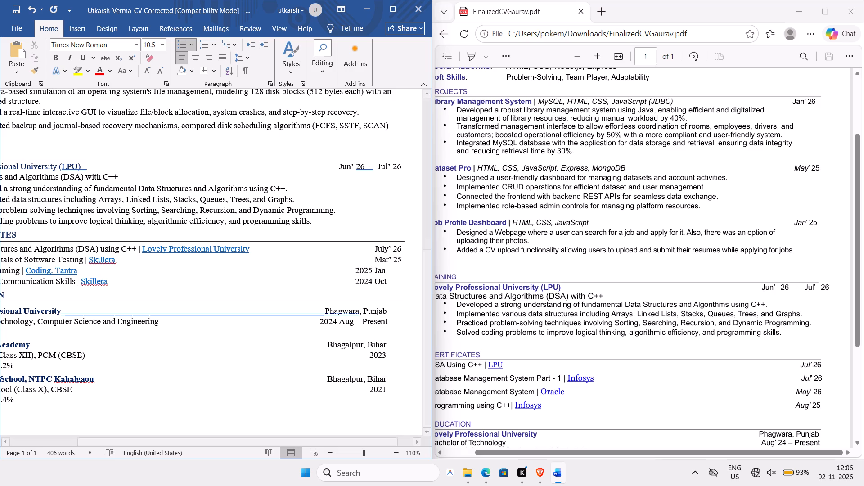
Rewrite the date of the C Programming certificate as "Jan’ 25".
{"action": "double_click", "coordinate": [362, 271]}
{"action": "key", "text": "BackSpace"}
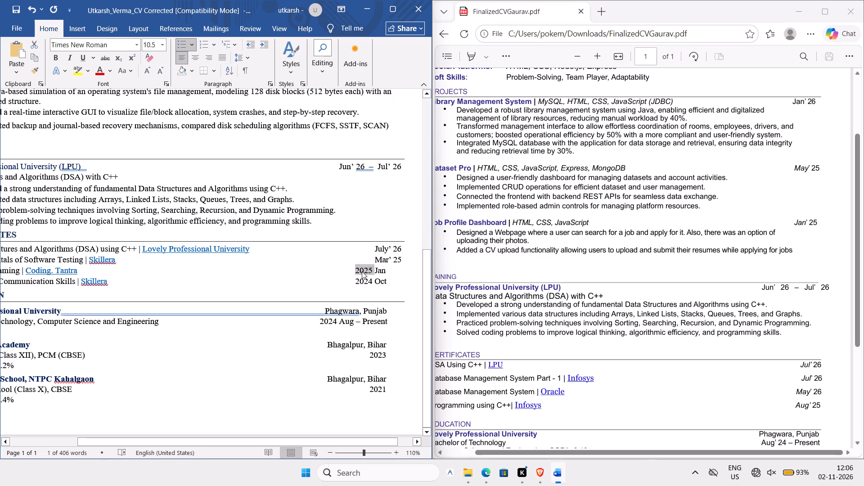
{"action": "left_click", "coordinate": [370, 272]}
{"action": "key", "text": "apostrophe"}
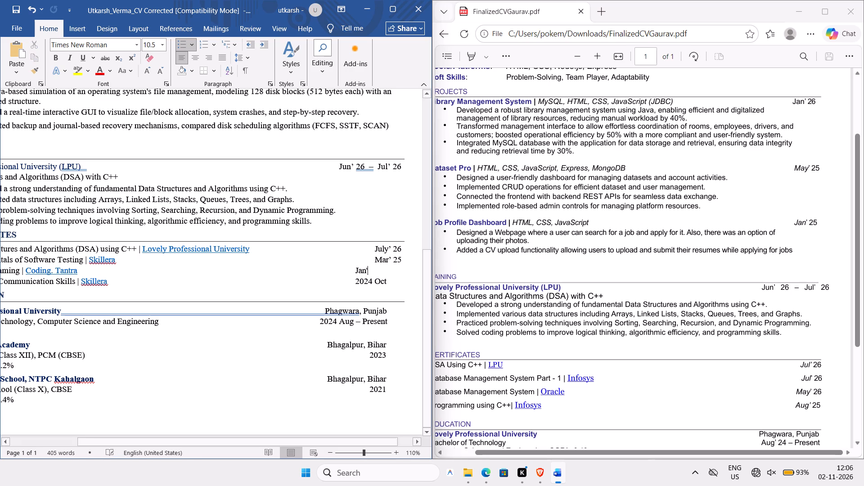
{"action": "left_click", "coordinate": [372, 273]}
{"action": "type", "text": "25"}
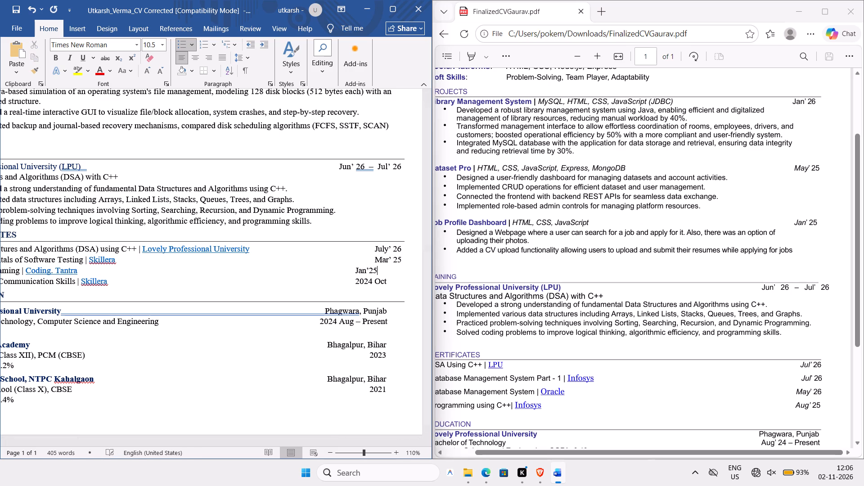
{"action": "left_click", "coordinate": [369, 271]}
{"action": "key", "text": "space"}
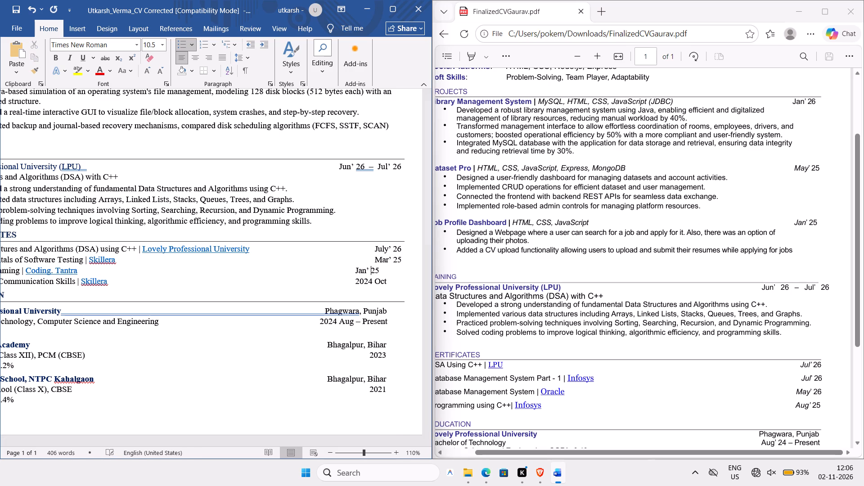
Align the C Programming certificate's date with the page's right margin by adding ten spaces before it.
{"action": "left_click", "coordinate": [351, 274]}
{"action": "key", "text": "space"}
{"action": "key", "text": "space"}
{"action": "key", "text": "space"}
{"action": "key", "text": "space"}
{"action": "key", "text": "space"}
{"action": "key", "text": "space"}
{"action": "key", "text": "space"}
{"action": "key", "text": "space"}
{"action": "key", "text": "space"}
{"action": "key", "text": "space"}
Rewrite the date of the Communication Skills certificate as "Oct’ 24".
{"action": "left_click", "coordinate": [360, 289]}
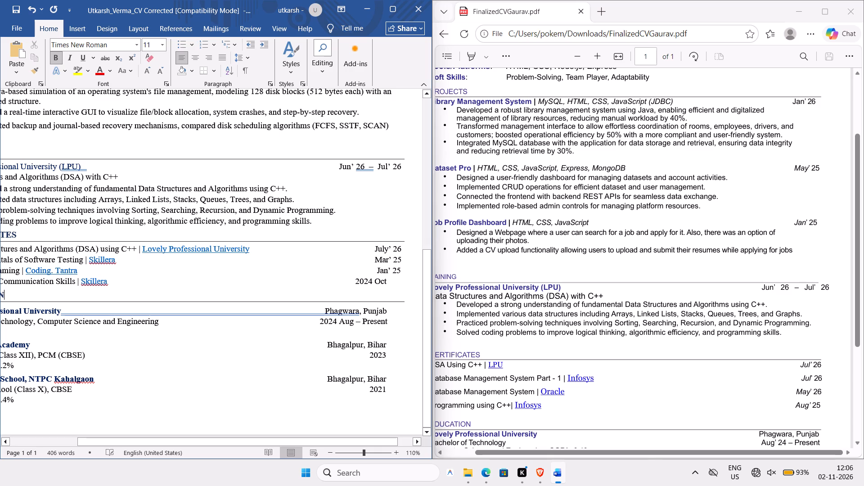
{"action": "double_click", "coordinate": [367, 280]}
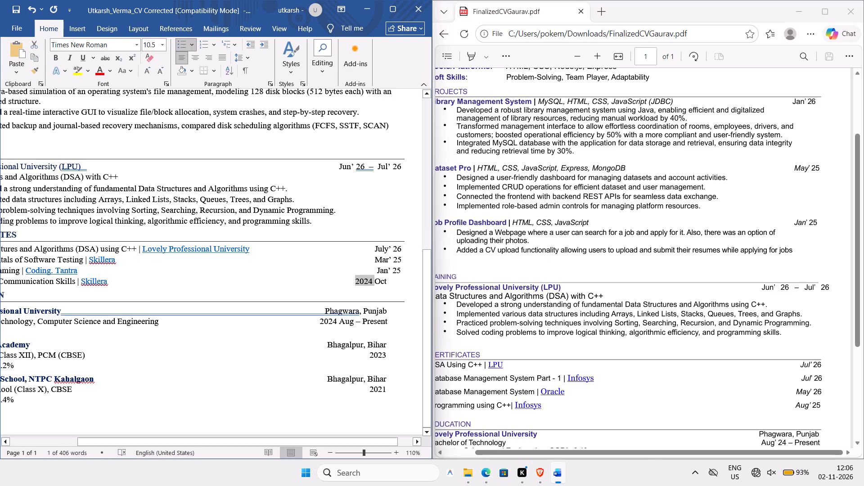
{"action": "key", "text": "BackSpace"}
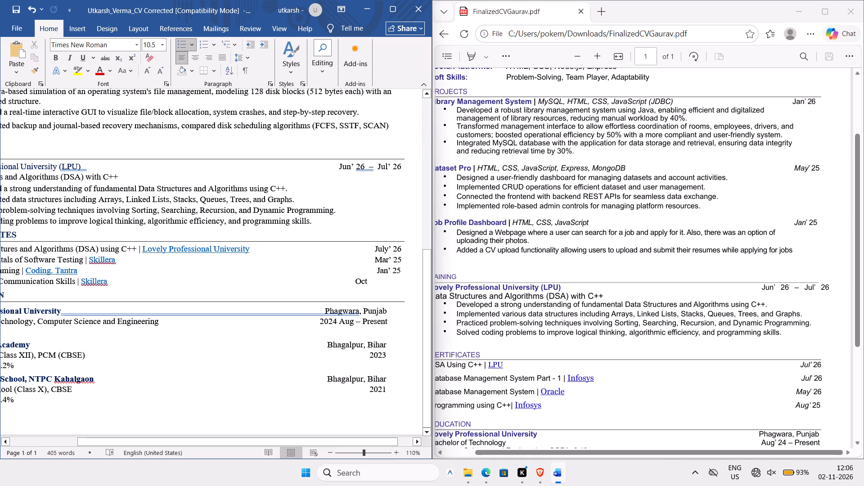
{"action": "left_click", "coordinate": [369, 281]}
{"action": "key", "text": "apostrophe"}
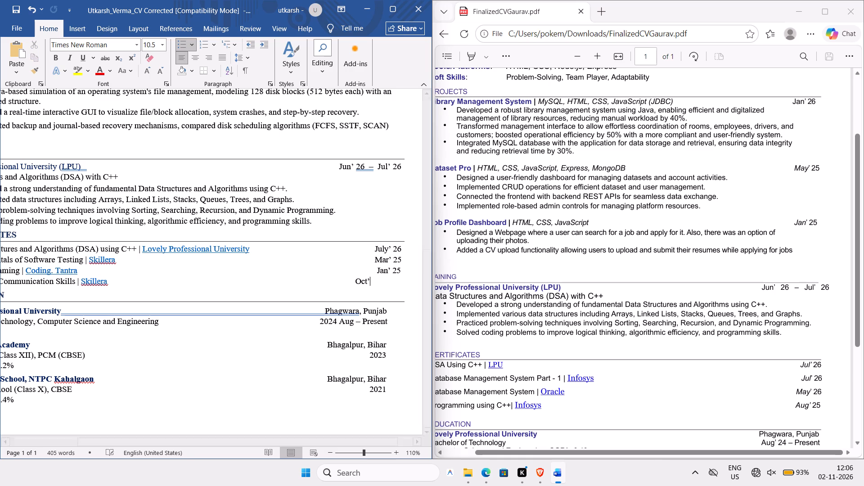
{"action": "key", "text": "space"}
{"action": "type", "text": "24"}
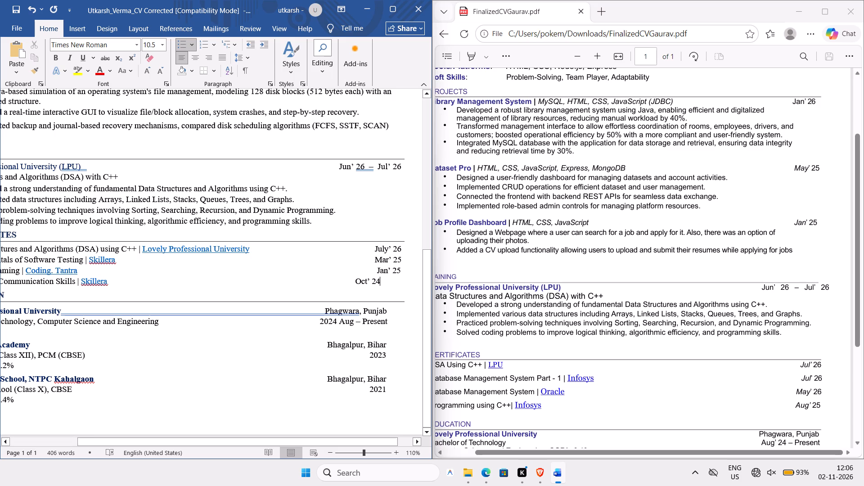
Align the Communication Skills certificate's date with the page's right margin by adding ten spaces before it.
{"action": "left_click", "coordinate": [351, 281]}
{"action": "key", "text": "space"}
{"action": "key", "text": "space"}
{"action": "key", "text": "space"}
{"action": "key", "text": "space"}
{"action": "key", "text": "space"}
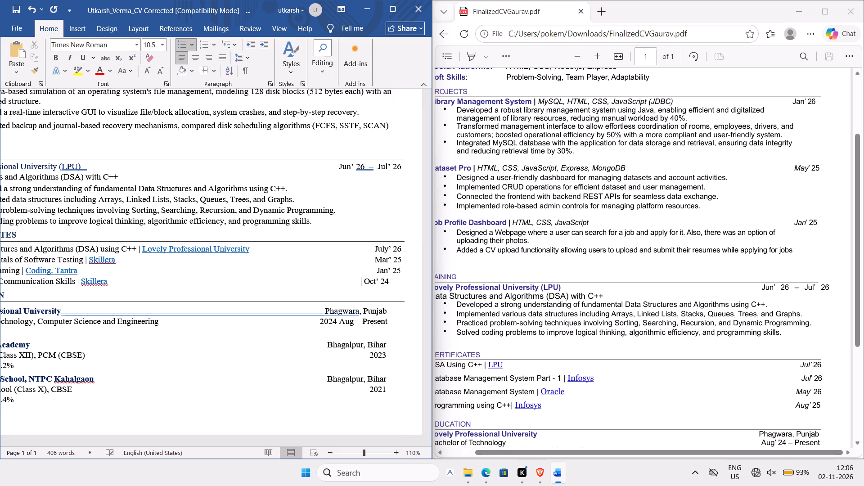
{"action": "key", "text": "space"}
{"action": "key", "text": "space"}
{"action": "key", "text": "space"}
{"action": "key", "text": "space"}
{"action": "key", "text": "space"}
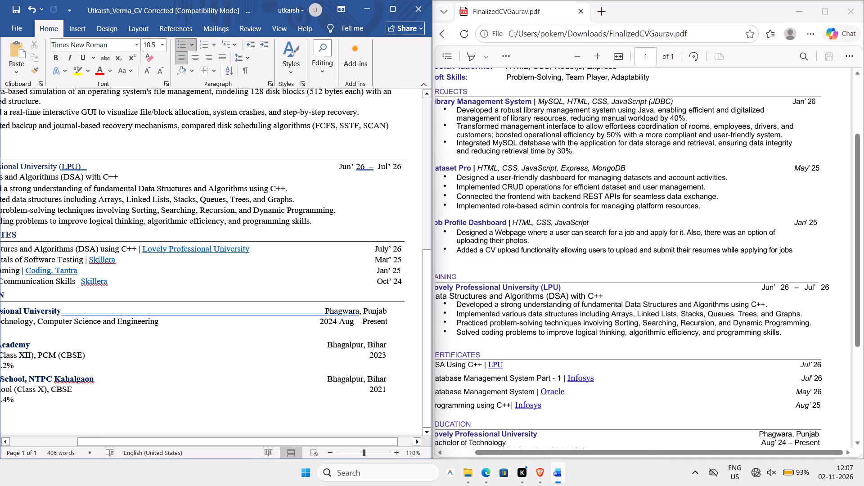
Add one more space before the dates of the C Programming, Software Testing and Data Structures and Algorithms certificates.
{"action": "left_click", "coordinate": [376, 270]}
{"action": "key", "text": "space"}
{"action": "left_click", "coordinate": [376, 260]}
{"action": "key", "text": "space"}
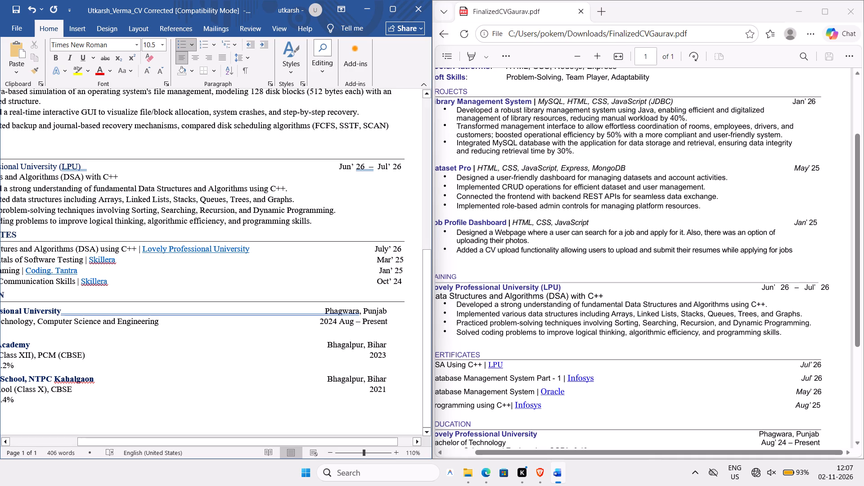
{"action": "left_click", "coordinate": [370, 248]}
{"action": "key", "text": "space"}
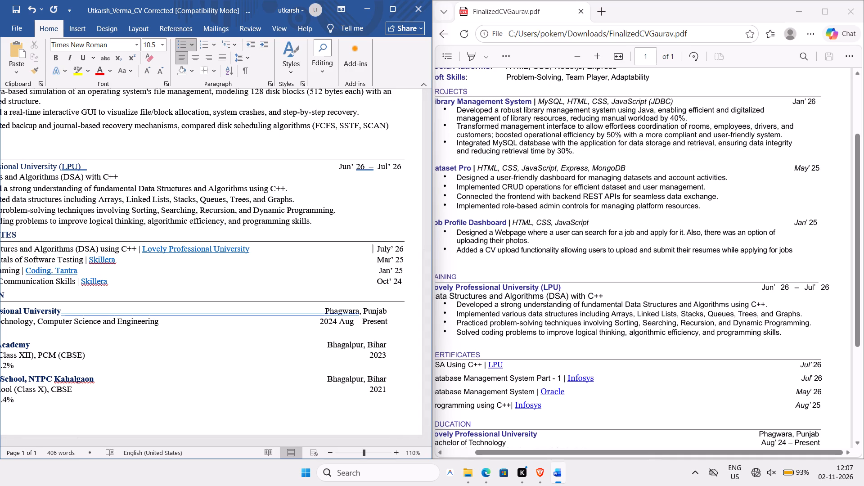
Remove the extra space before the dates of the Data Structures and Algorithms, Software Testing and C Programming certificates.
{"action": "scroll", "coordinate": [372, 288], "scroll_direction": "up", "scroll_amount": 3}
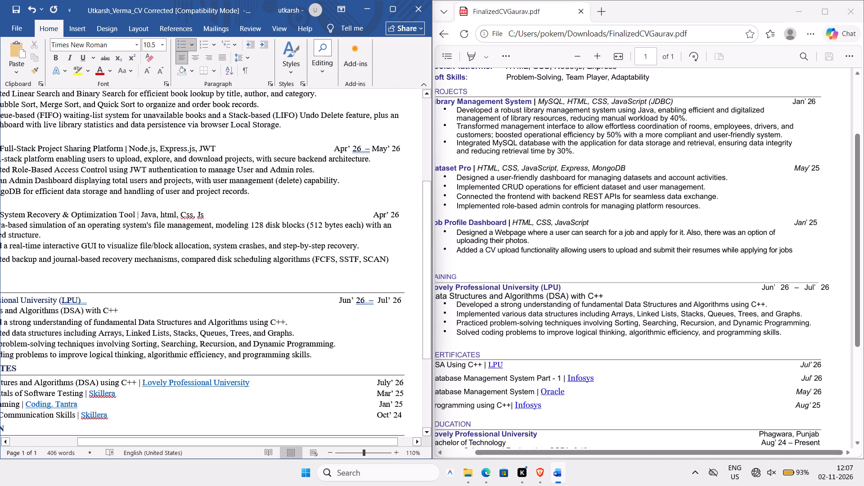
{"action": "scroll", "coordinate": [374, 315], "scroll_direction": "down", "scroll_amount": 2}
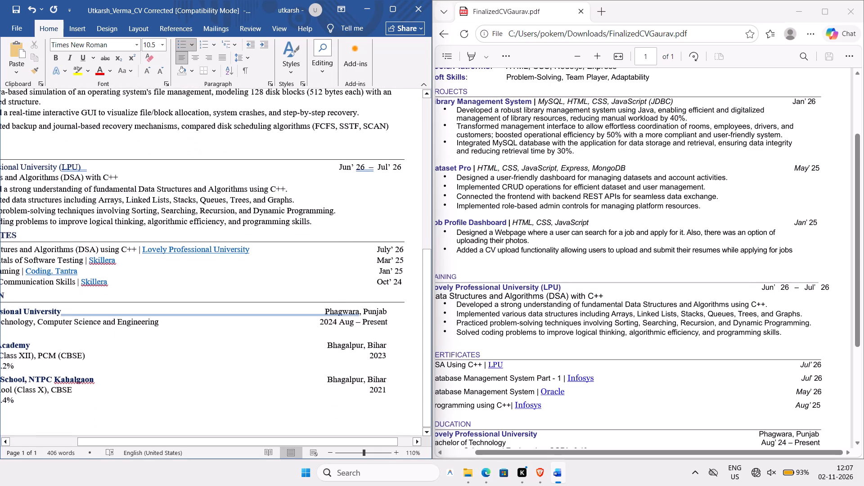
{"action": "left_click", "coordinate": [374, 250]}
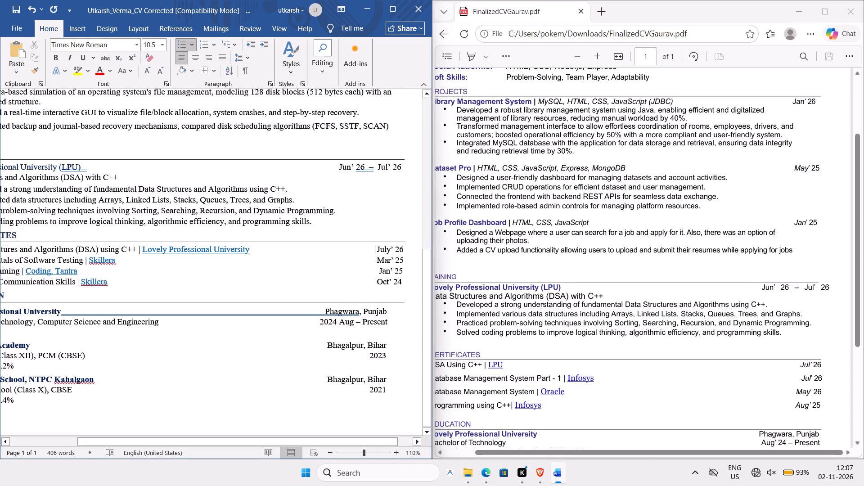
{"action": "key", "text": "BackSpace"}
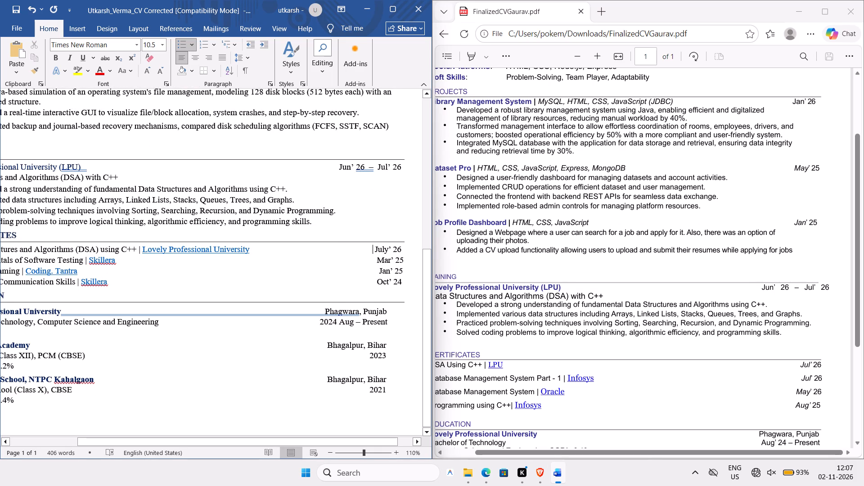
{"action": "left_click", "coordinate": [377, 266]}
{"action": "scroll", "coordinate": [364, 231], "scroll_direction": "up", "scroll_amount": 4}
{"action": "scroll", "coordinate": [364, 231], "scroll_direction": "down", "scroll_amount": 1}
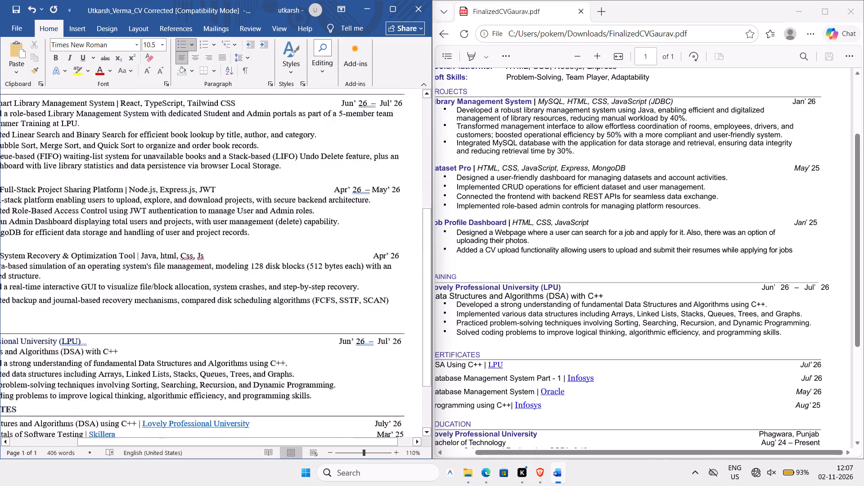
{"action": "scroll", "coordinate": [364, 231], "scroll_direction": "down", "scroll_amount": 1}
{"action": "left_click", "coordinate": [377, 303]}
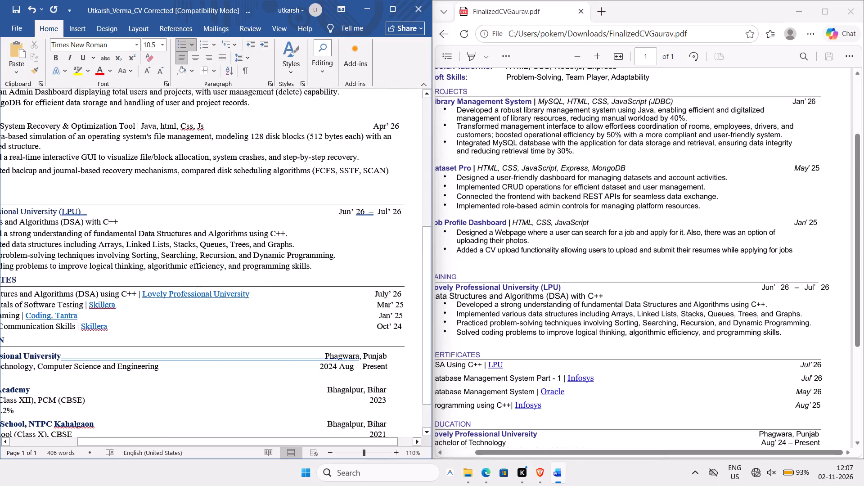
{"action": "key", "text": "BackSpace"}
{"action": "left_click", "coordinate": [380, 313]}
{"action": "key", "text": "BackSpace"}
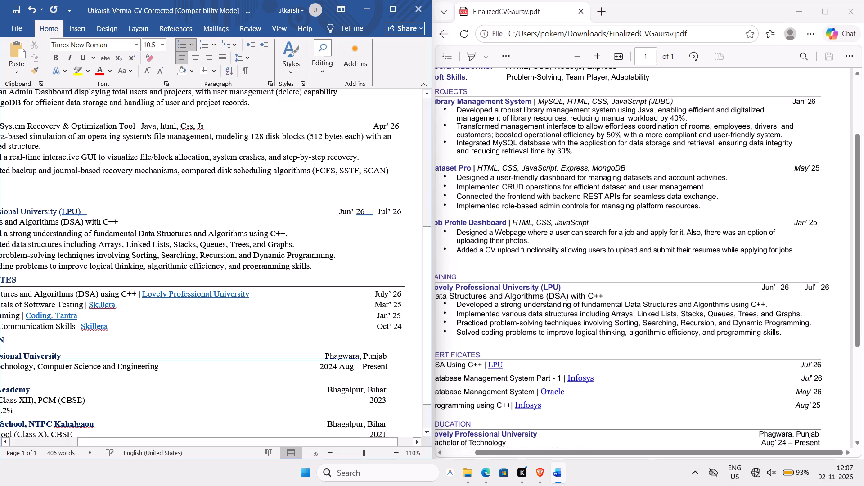
Remove one space before the Communication Skills certificate's date to line it up with the other certificate dates.
{"action": "left_click", "coordinate": [379, 324]}
{"action": "key", "text": "BackSpace"}
Align the university's location "Phagwara, Punjab" in the education section with the right margin by adding seven spaces before it.
{"action": "scroll", "coordinate": [400, 341], "scroll_direction": "down", "scroll_amount": 1}
{"action": "scroll", "coordinate": [329, 339], "scroll_direction": "down", "scroll_amount": 1}
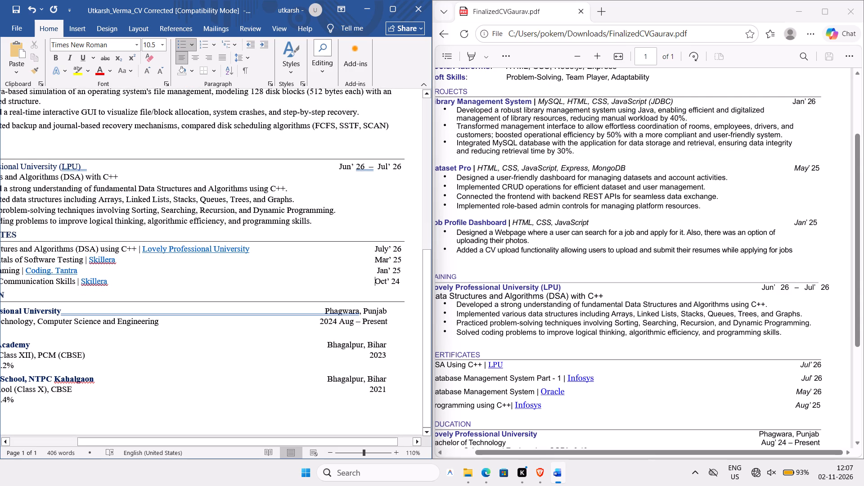
{"action": "scroll", "coordinate": [329, 339], "scroll_direction": "down", "scroll_amount": 1}
{"action": "left_click", "coordinate": [319, 308]}
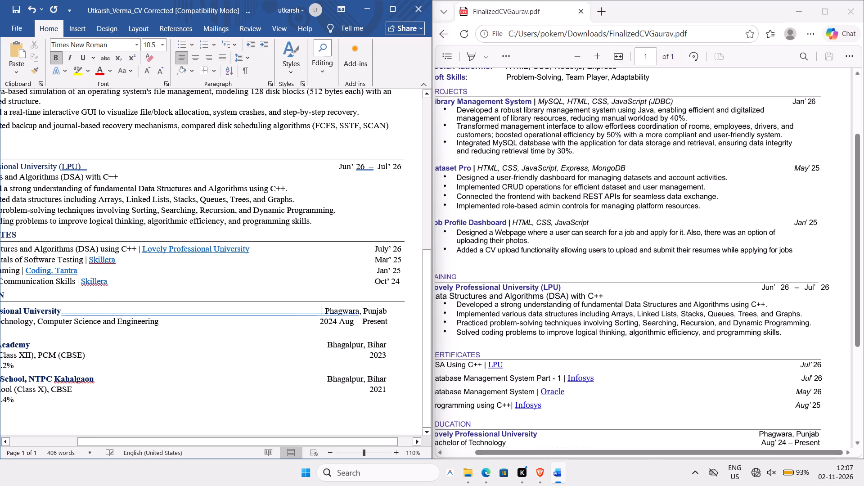
{"action": "key", "text": "space"}
{"action": "key", "text": "space"}
{"action": "key", "text": "space"}
{"action": "key", "text": "space"}
{"action": "key", "text": "space"}
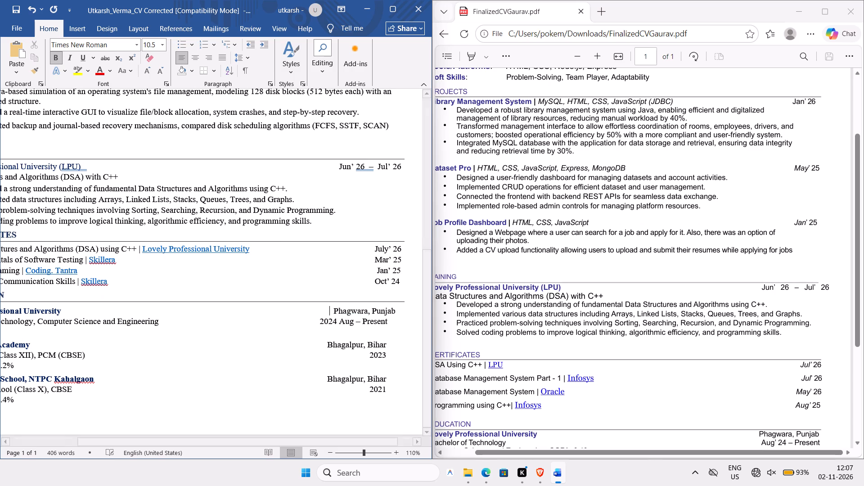
{"action": "key", "text": "space"}
{"action": "key", "text": "space"}
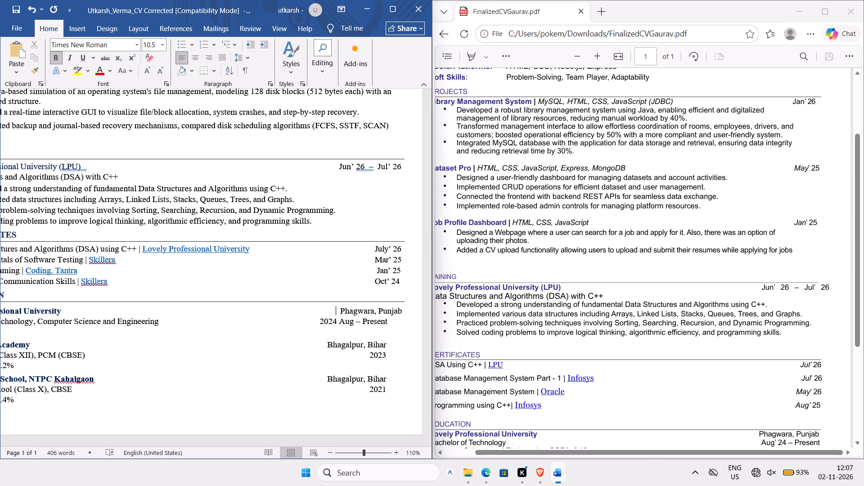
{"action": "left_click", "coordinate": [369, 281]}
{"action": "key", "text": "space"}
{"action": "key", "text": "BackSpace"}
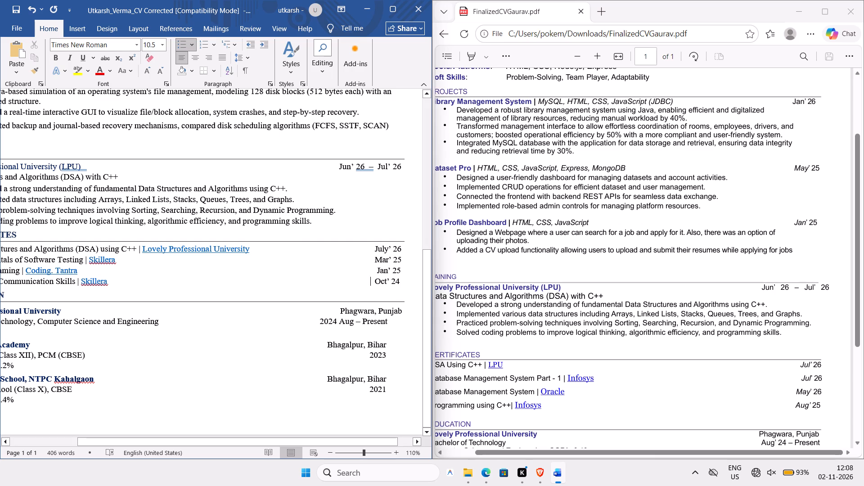
Align the university's date range "2024 Aug – Present" with the right margin using seven added spaces before it.
{"action": "left_click", "coordinate": [312, 319]}
{"action": "key", "text": "space"}
{"action": "key", "text": "space"}
{"action": "key", "text": "space"}
{"action": "key", "text": "space"}
{"action": "key", "text": "space"}
{"action": "key", "text": "space"}
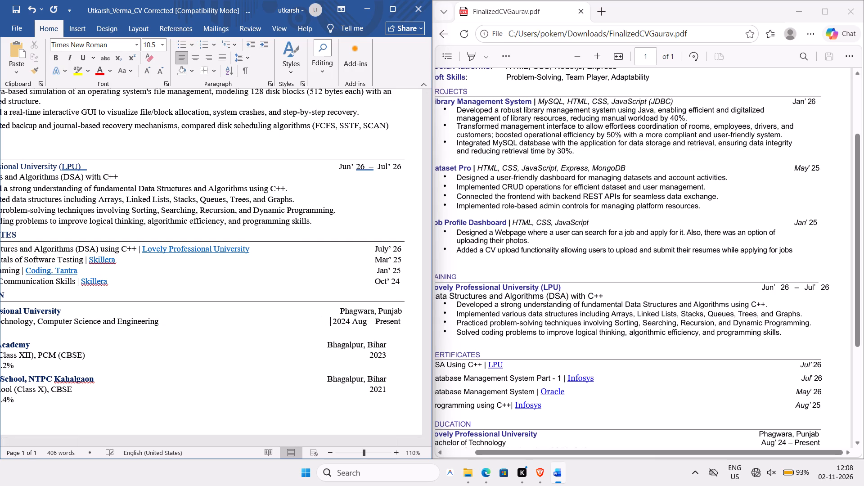
{"action": "key", "text": "space"}
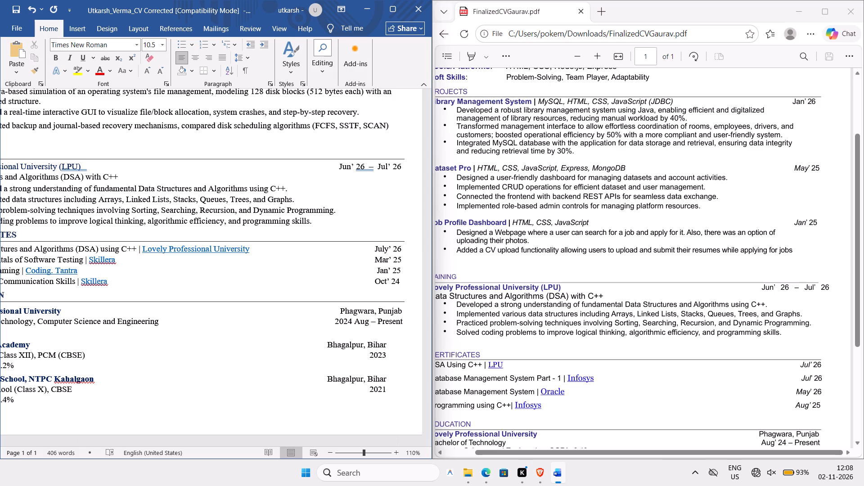
{"action": "key", "text": "BackSpace"}
{"action": "key", "text": "space"}
Align the location "Bhagalpur, Bihar" of the Class XII school entry with the right margin by adding seven spaces before it.
{"action": "scroll", "coordinate": [336, 344], "scroll_direction": "down", "scroll_amount": 1}
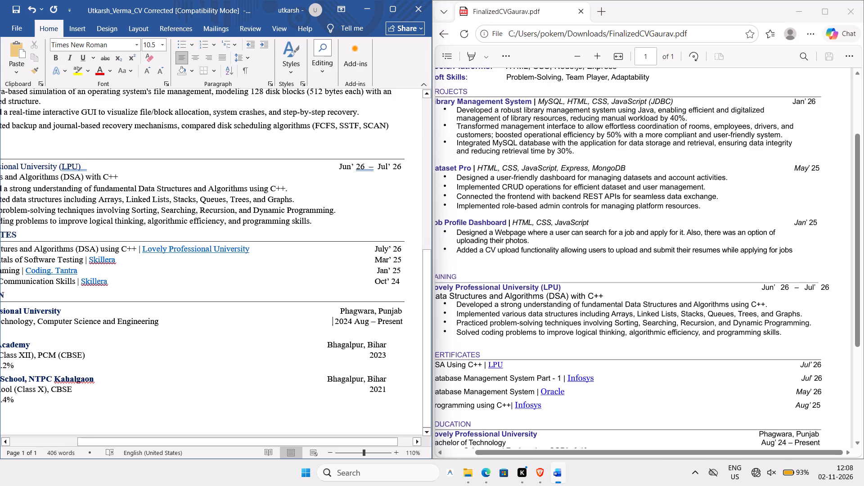
{"action": "left_click", "coordinate": [322, 344]}
{"action": "key", "text": "space"}
{"action": "key", "text": "space"}
{"action": "key", "text": "space"}
{"action": "key", "text": "space"}
{"action": "key", "text": "space"}
{"action": "key", "text": "space"}
{"action": "key", "text": "space"}
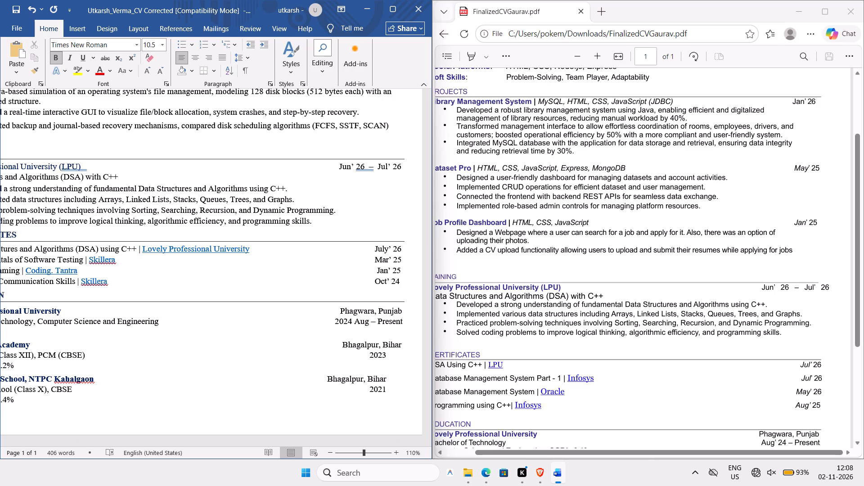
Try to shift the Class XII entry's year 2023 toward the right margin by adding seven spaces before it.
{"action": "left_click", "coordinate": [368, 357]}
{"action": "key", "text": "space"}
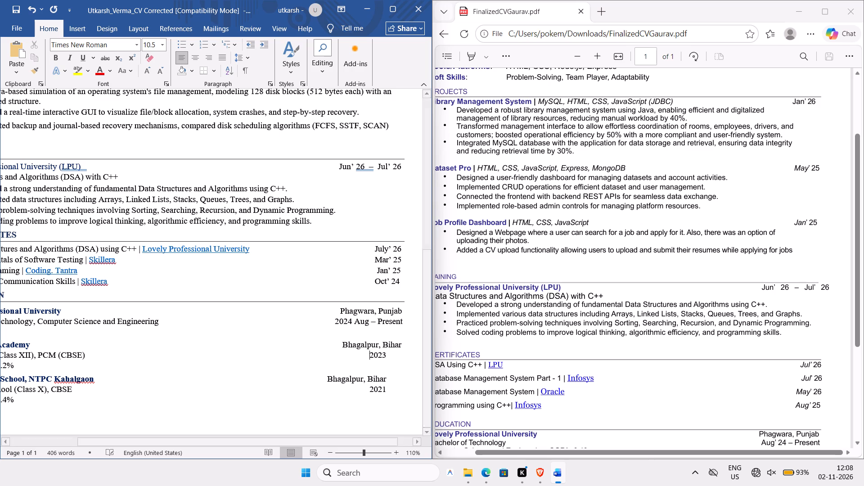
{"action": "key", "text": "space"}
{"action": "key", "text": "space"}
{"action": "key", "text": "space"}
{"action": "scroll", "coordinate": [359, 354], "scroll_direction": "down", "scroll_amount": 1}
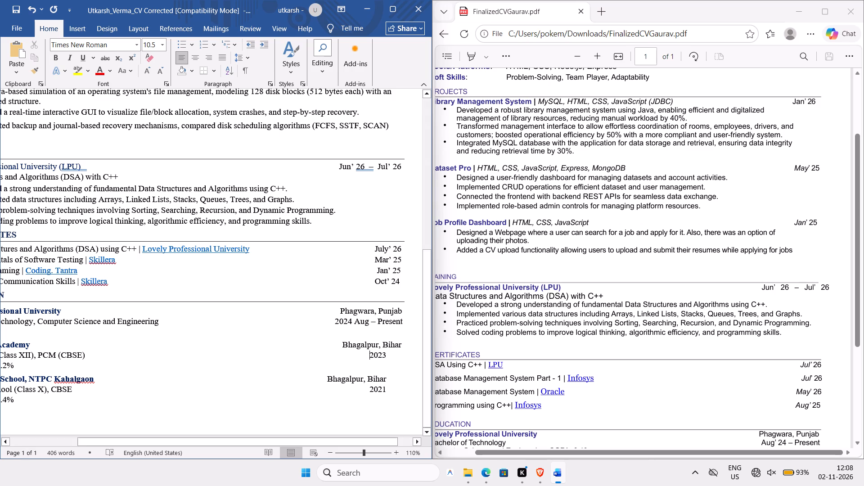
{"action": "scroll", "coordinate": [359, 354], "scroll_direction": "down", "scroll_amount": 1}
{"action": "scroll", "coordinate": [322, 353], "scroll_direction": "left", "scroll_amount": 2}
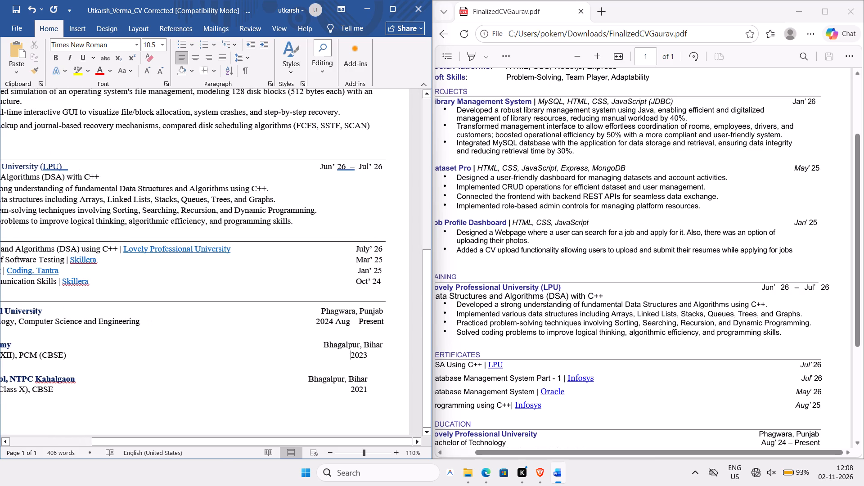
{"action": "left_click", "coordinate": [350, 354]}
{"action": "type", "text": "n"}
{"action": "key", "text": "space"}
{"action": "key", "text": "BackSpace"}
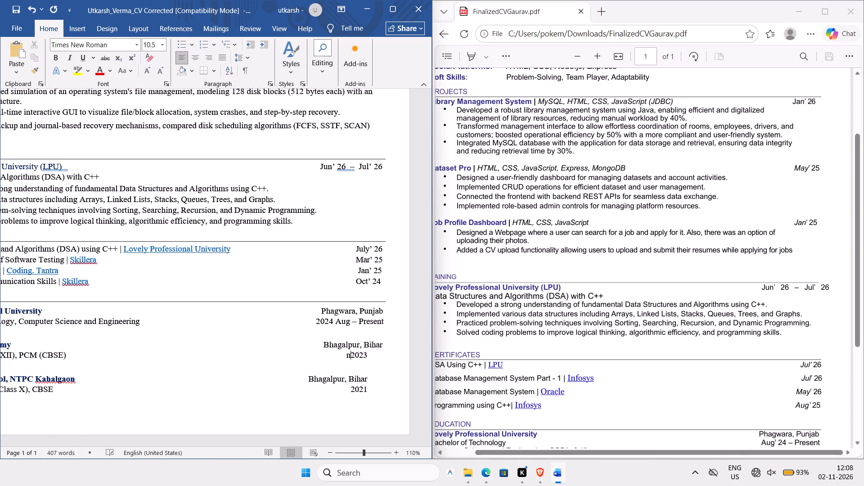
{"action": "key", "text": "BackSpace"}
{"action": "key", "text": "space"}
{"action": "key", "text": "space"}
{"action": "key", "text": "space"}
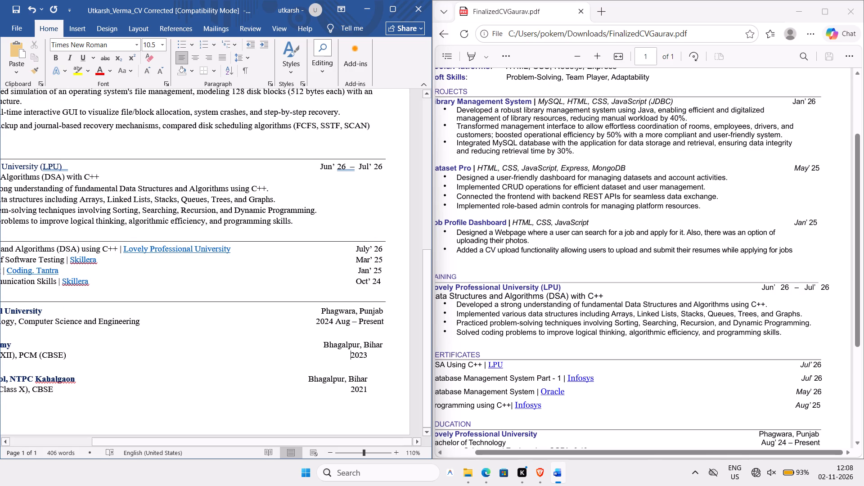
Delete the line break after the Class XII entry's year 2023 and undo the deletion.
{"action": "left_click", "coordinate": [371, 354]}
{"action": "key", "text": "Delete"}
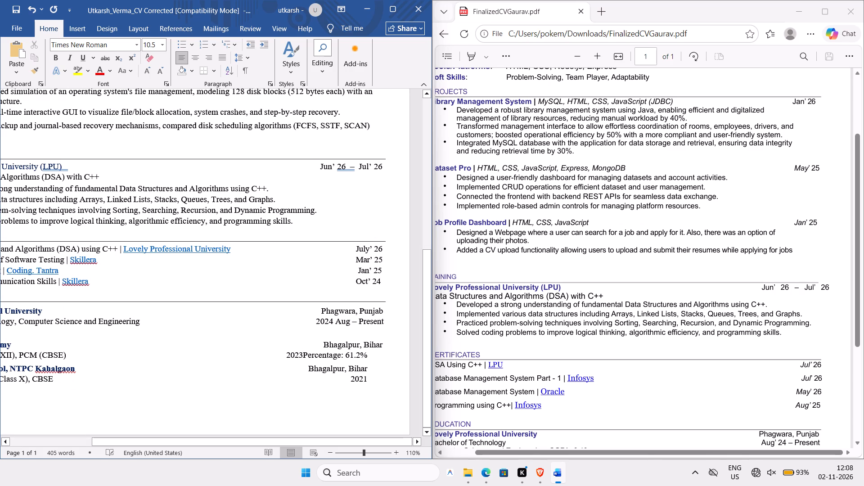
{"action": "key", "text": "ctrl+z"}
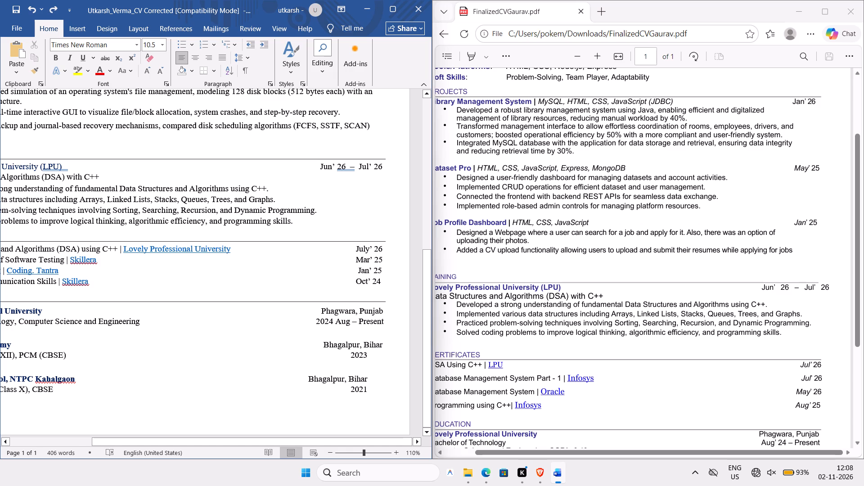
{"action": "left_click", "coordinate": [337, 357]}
Align the location "Bhagalpur, Bihar" of the Class X school entry with the right margin by adding seven spaces before it.
{"action": "left_click", "coordinate": [304, 378]}
{"action": "key", "text": "space"}
{"action": "key", "text": "space"}
{"action": "key", "text": "space"}
{"action": "key", "text": "space"}
{"action": "key", "text": "space"}
{"action": "key", "text": "space"}
{"action": "key", "text": "space"}
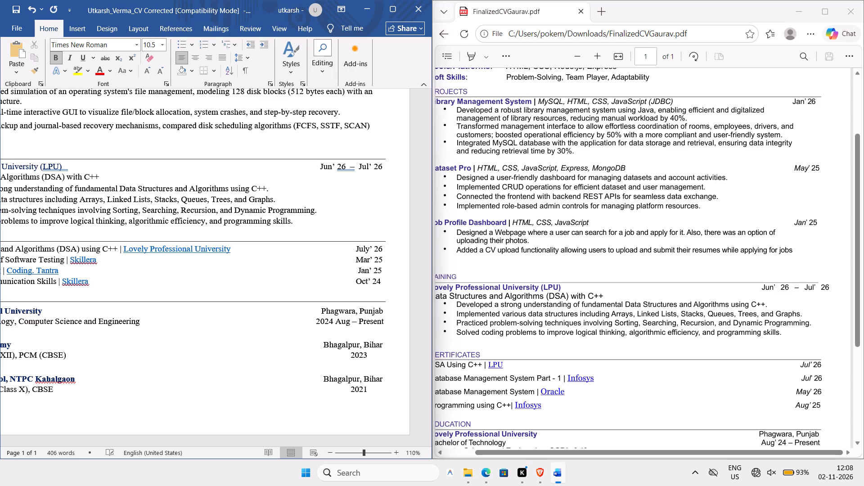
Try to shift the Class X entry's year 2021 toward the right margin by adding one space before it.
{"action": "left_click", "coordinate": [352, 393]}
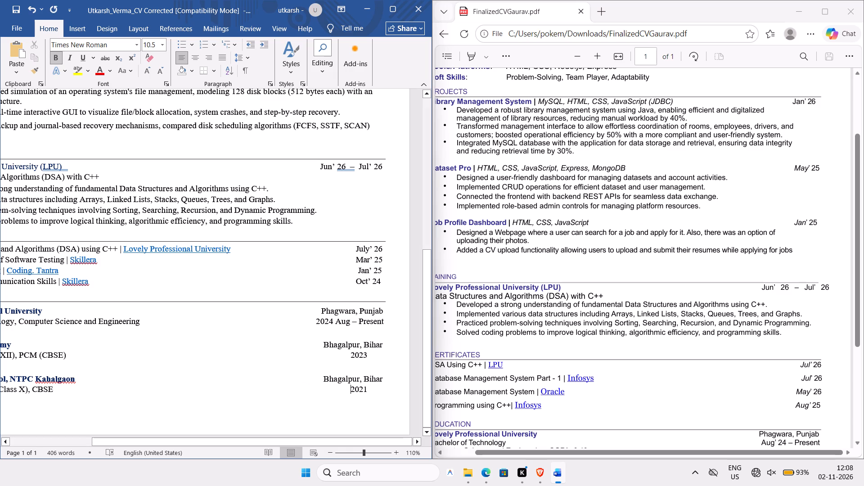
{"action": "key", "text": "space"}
Reformat the university's date range in the education section as "Aug’ 24 – Present", following the reference PDF.
{"action": "scroll", "coordinate": [318, 363], "scroll_direction": "up", "scroll_amount": 1}
{"action": "scroll", "coordinate": [318, 363], "scroll_direction": "down", "scroll_amount": 2}
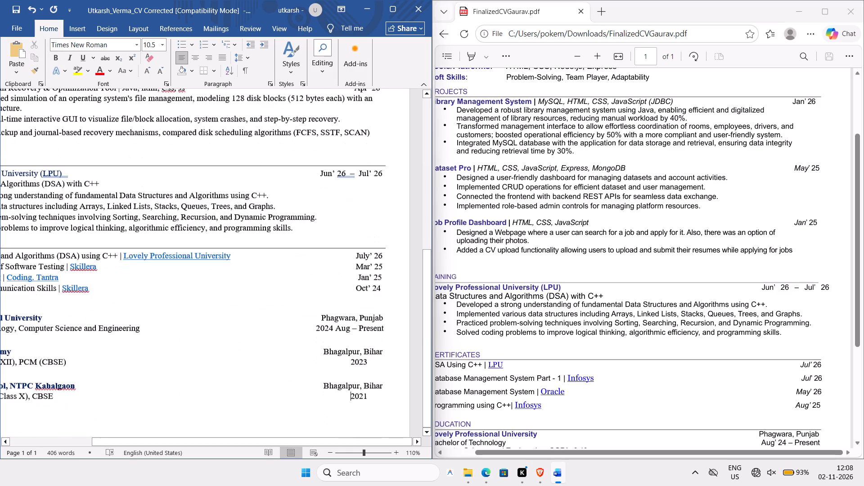
{"action": "scroll", "coordinate": [318, 363], "scroll_direction": "down", "scroll_amount": 3}
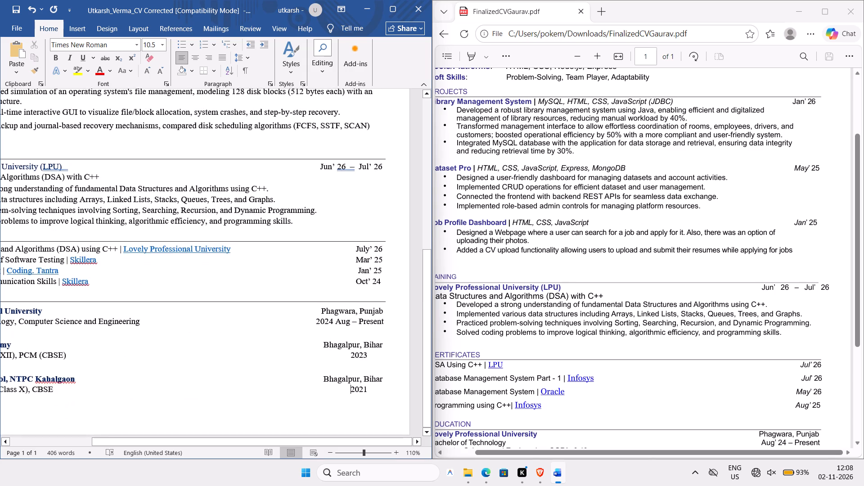
{"action": "scroll", "coordinate": [318, 363], "scroll_direction": "down", "scroll_amount": 1}
{"action": "scroll", "coordinate": [318, 363], "scroll_direction": "left", "scroll_amount": 3}
{"action": "scroll", "coordinate": [639, 334], "scroll_direction": "down", "scroll_amount": 7}
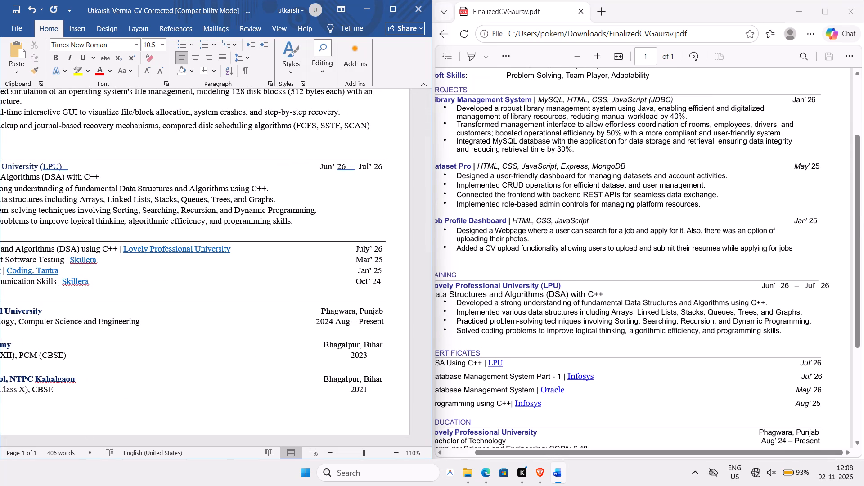
{"action": "scroll", "coordinate": [639, 334], "scroll_direction": "down", "scroll_amount": 1}
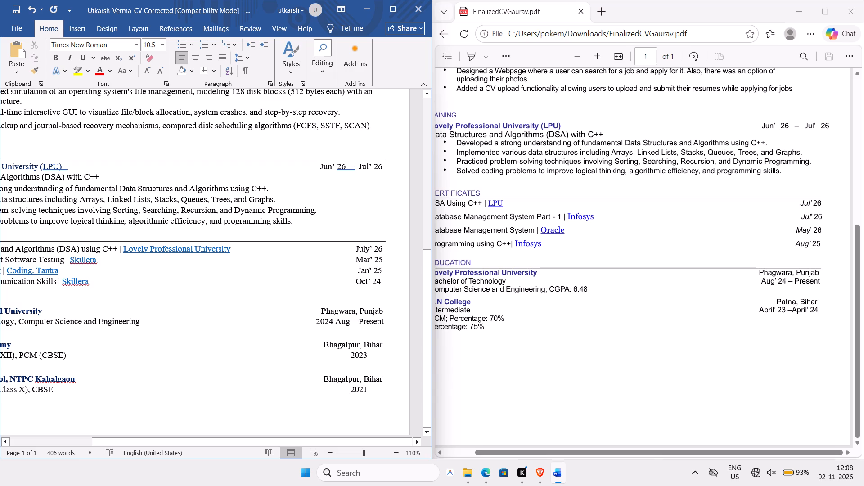
{"action": "double_click", "coordinate": [316, 320]}
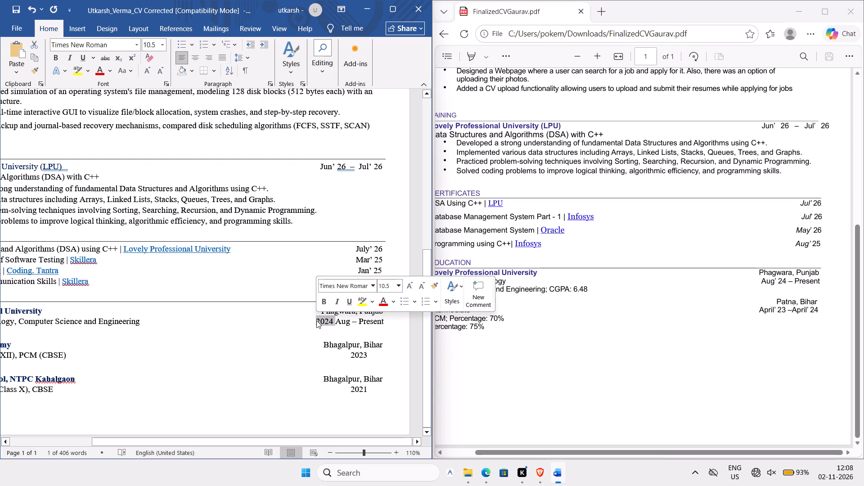
{"action": "key", "text": "BackSpace"}
{"action": "left_click", "coordinate": [330, 319]}
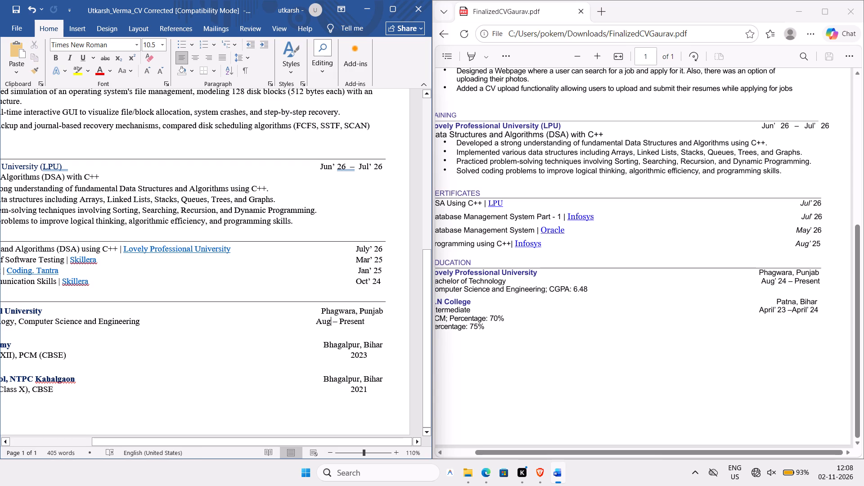
{"action": "key", "text": "apostrophe"}
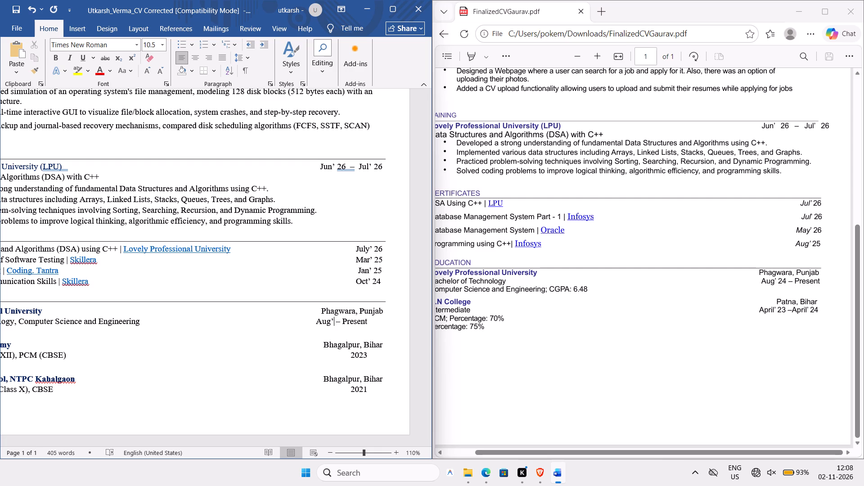
{"action": "key", "text": "space"}
{"action": "type", "text": "24"}
Realign the university's date range with the right margin by adding two spaces before it.
{"action": "left_click", "coordinate": [315, 323]}
{"action": "key", "text": "space"}
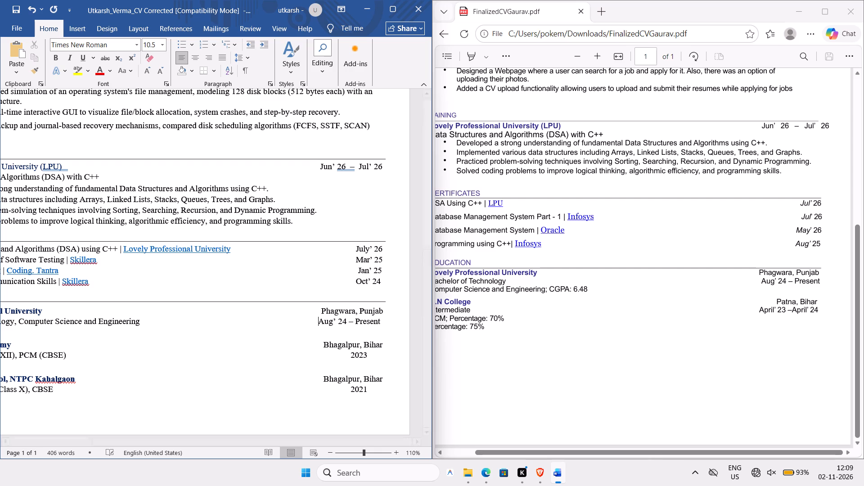
{"action": "key", "text": "space"}
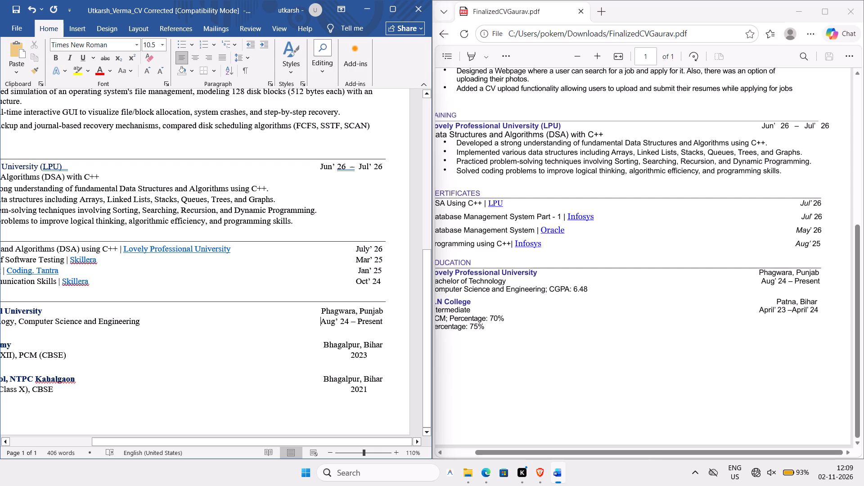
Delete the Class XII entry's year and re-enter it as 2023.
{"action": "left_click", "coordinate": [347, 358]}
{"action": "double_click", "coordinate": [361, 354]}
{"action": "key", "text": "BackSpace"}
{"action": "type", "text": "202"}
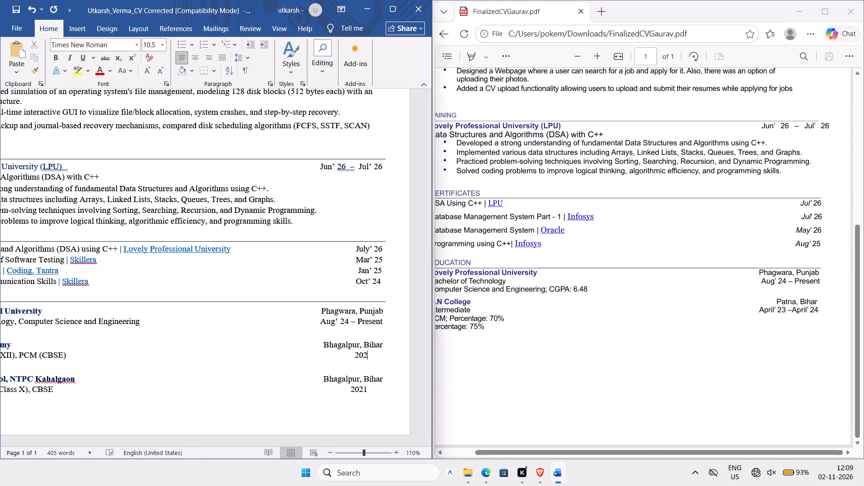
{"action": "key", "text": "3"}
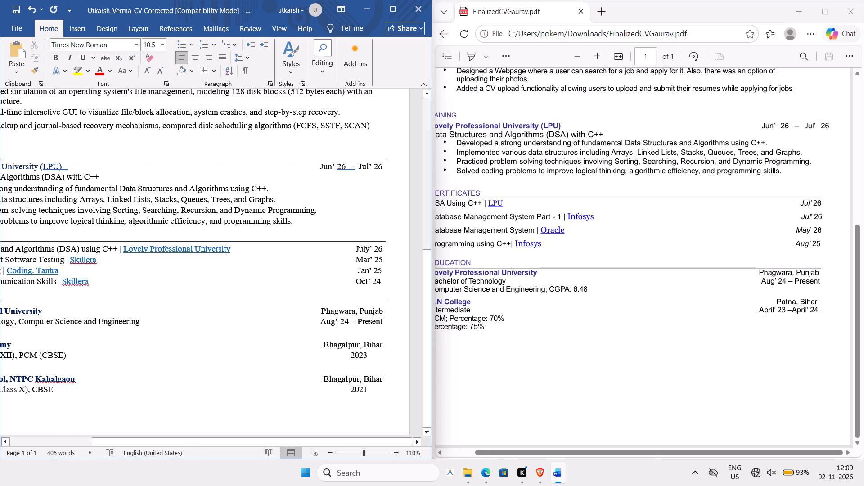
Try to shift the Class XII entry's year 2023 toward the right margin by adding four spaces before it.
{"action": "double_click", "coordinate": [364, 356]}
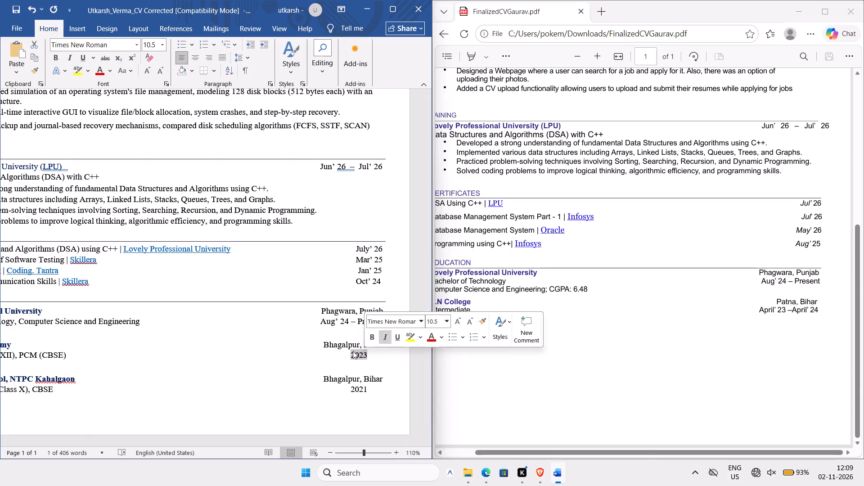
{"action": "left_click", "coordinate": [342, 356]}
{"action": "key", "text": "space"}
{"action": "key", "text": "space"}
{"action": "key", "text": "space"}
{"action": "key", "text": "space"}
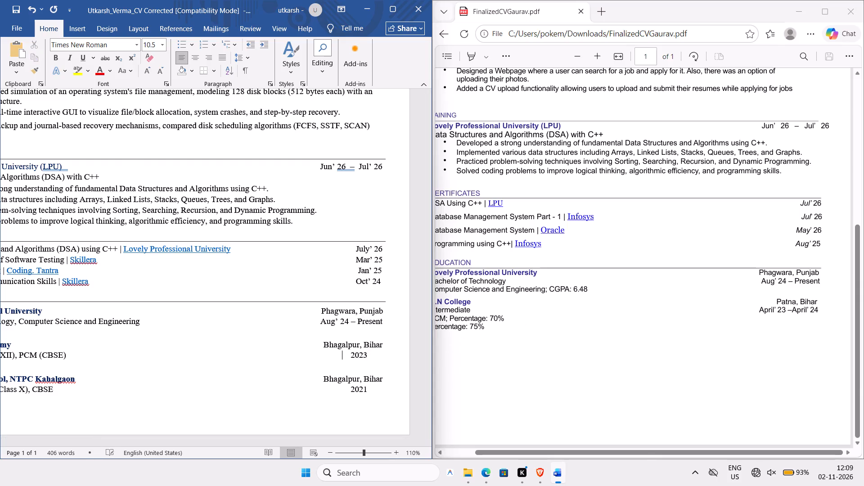
Review the CV's overall layout and date alignment against the reference PDF at a reduced zoom.
{"action": "scroll", "coordinate": [342, 356], "scroll_direction": "right", "scroll_amount": 3}
{"action": "scroll", "coordinate": [342, 356], "scroll_direction": "left", "scroll_amount": 3}
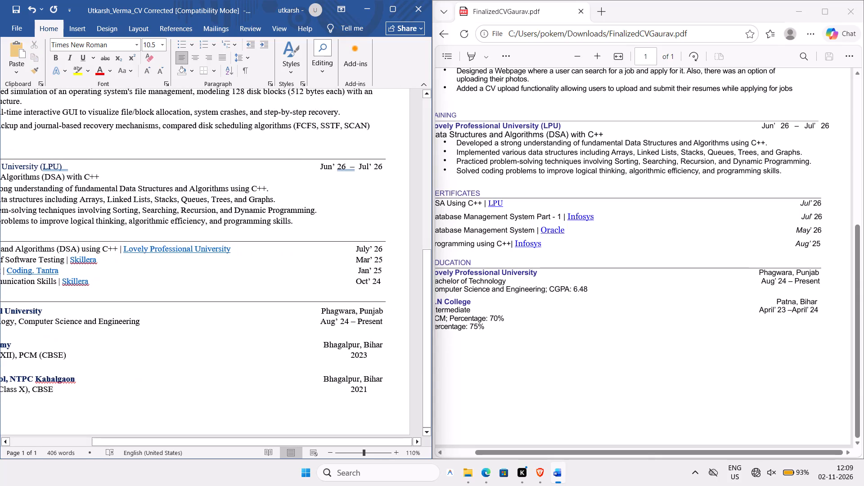
{"action": "scroll", "coordinate": [323, 340], "scroll_direction": "left", "scroll_amount": 2}
{"action": "scroll", "coordinate": [323, 340], "scroll_direction": "up", "scroll_amount": 4}
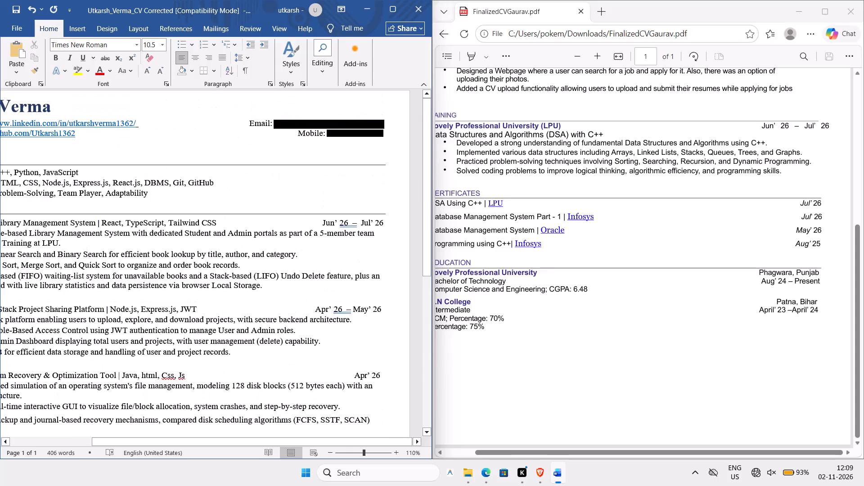
{"action": "scroll", "coordinate": [323, 340], "scroll_direction": "right", "scroll_amount": 2}
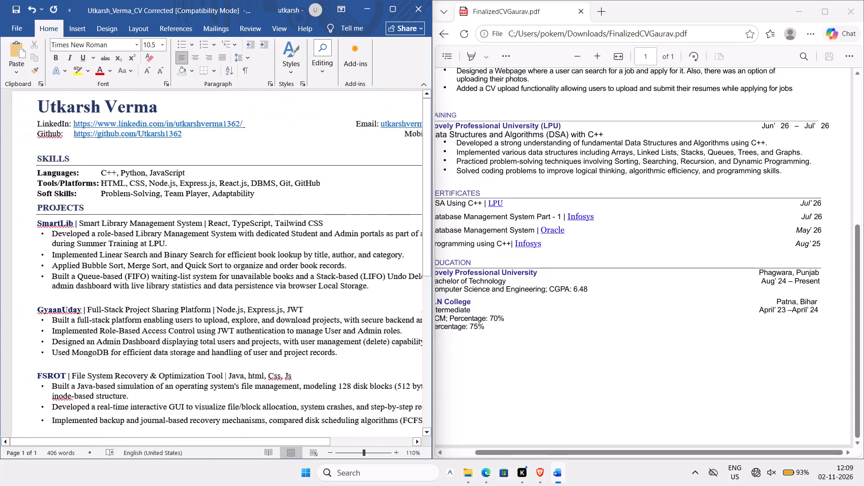
{"action": "scroll", "coordinate": [323, 340], "scroll_direction": "down", "scroll_amount": 4, "text": "ctrl"}
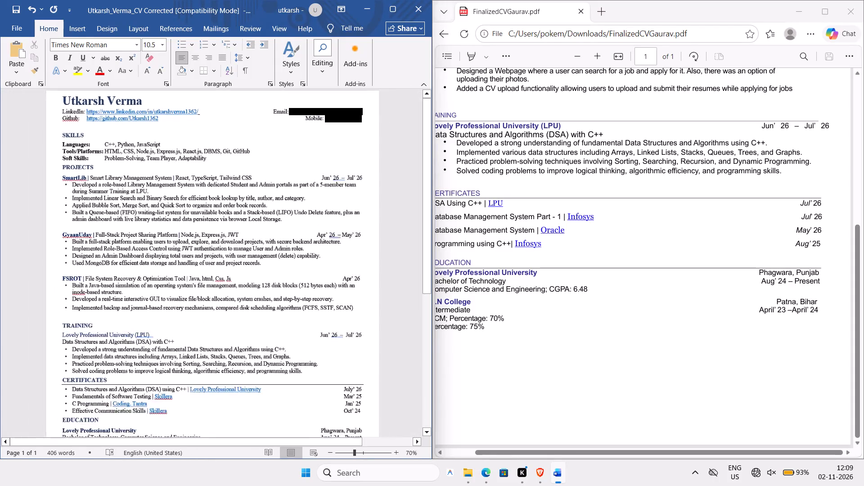
{"action": "left_click_drag", "start_coordinate": [543, 316], "coordinate": [562, 333]}
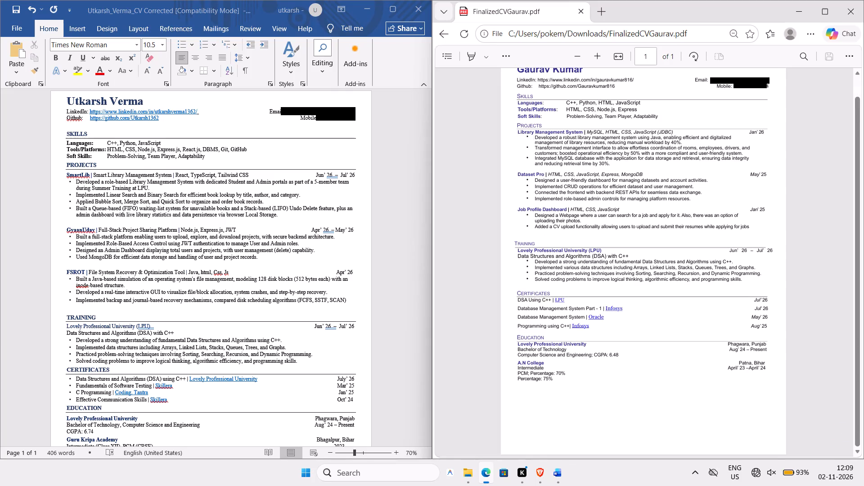
{"action": "scroll", "coordinate": [587, 167], "scroll_direction": "up", "scroll_amount": 6}
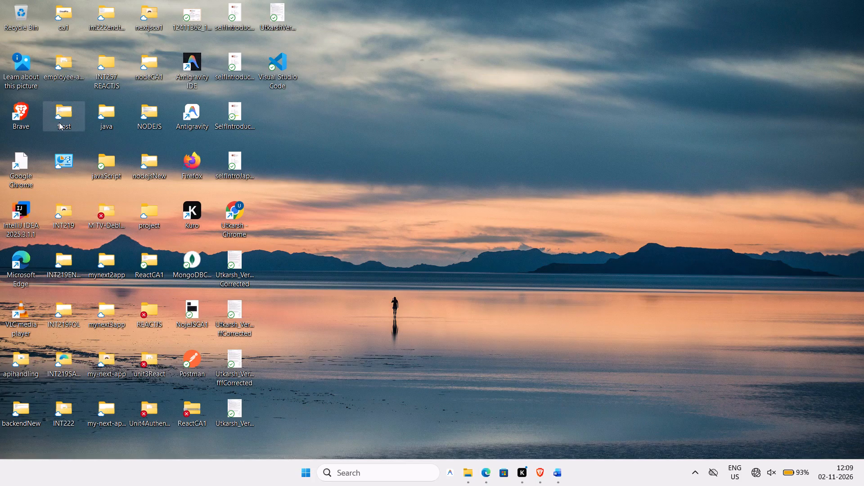
Open Visual Studio Code from the desktop.
{"action": "double_click", "coordinate": [276, 73]}
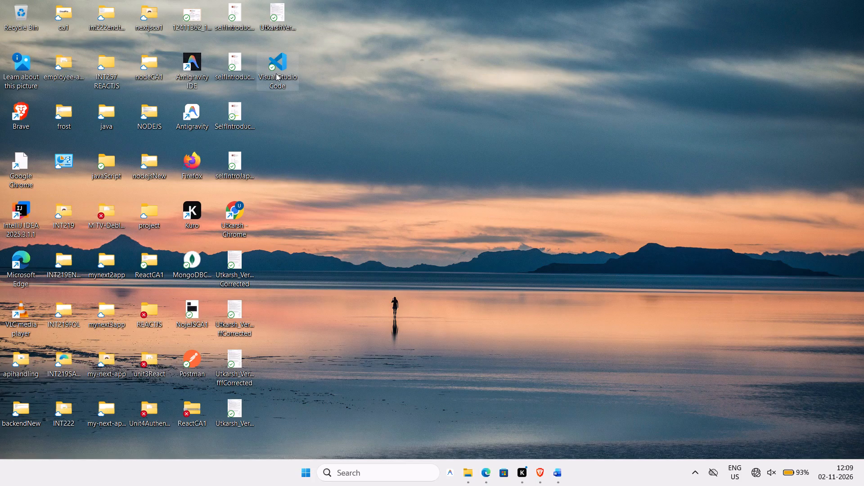